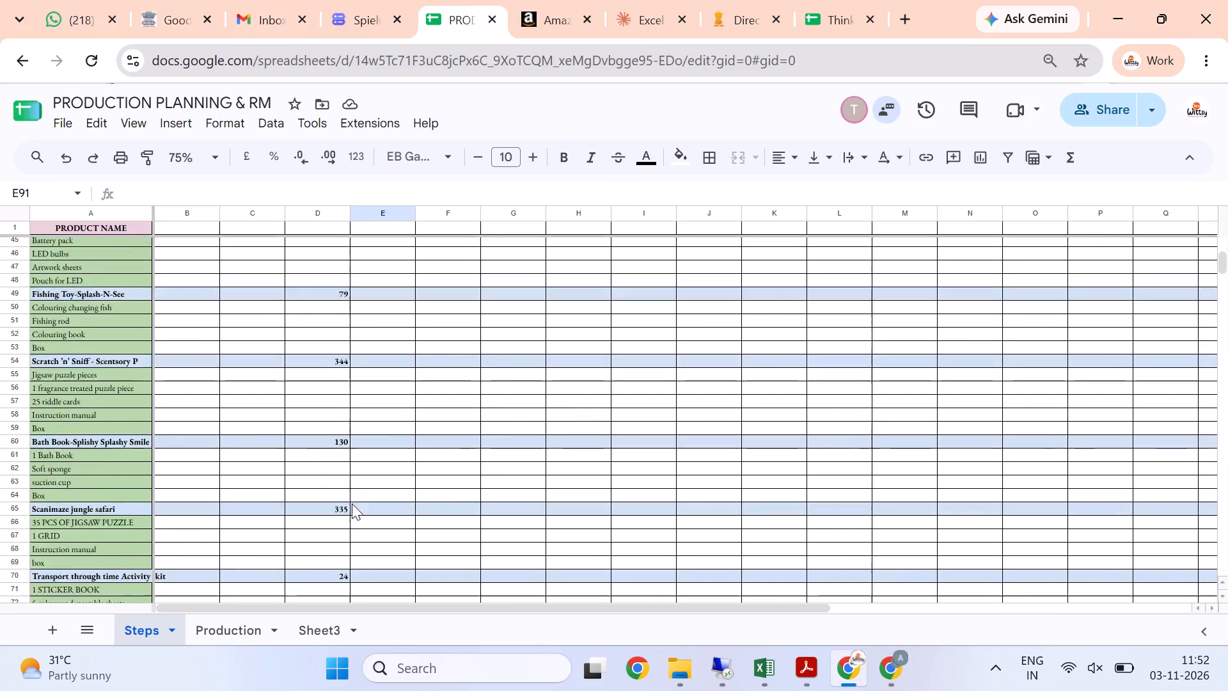
# Enter the header "Princep" in cell D1, above the product quantities.
pyautogui.scroll(15, 352, 504)
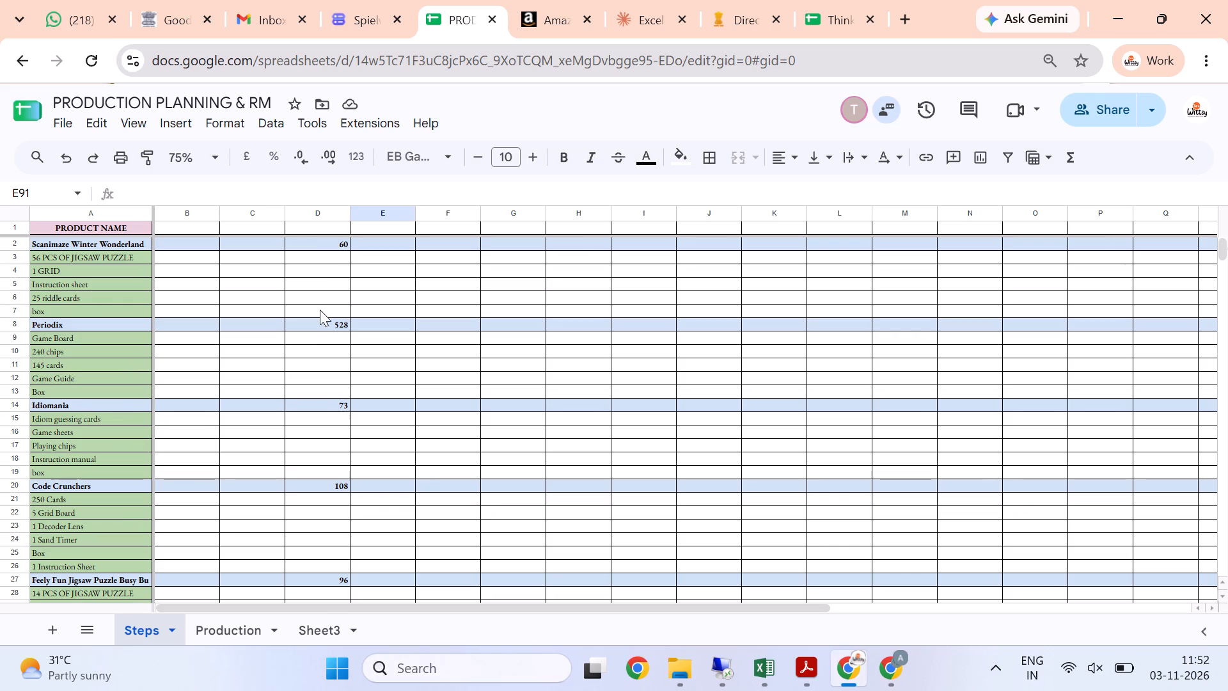
pyautogui.click(317, 229)
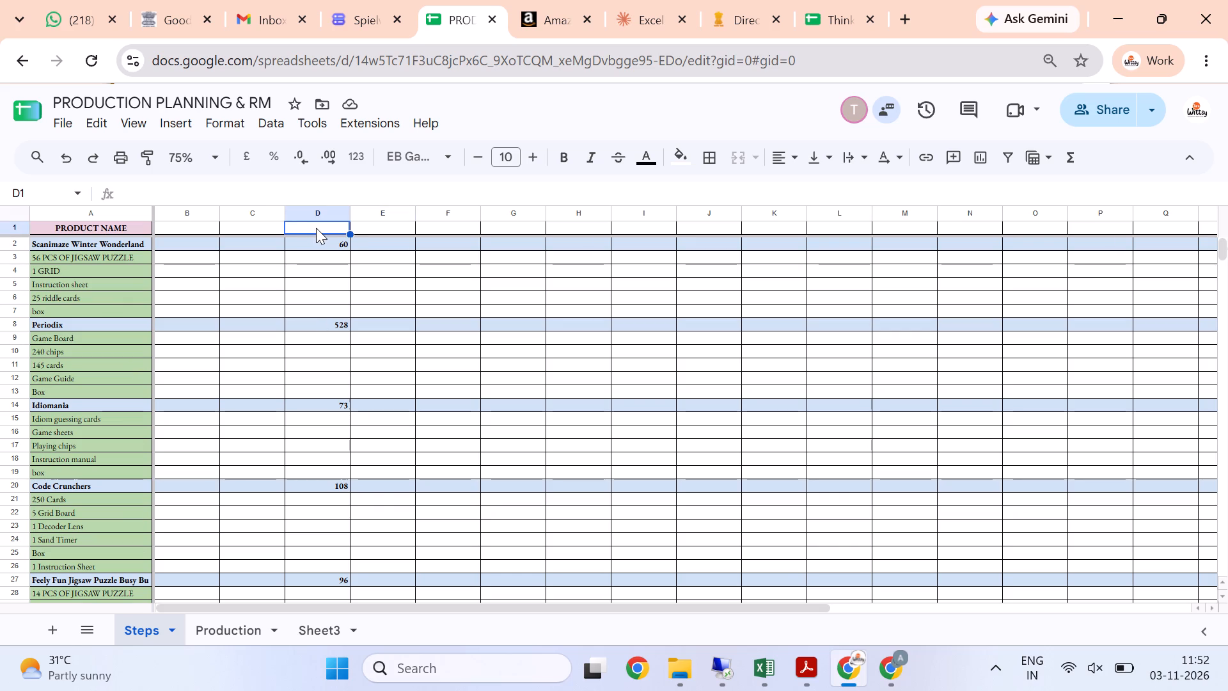
pyautogui.write('Princep')
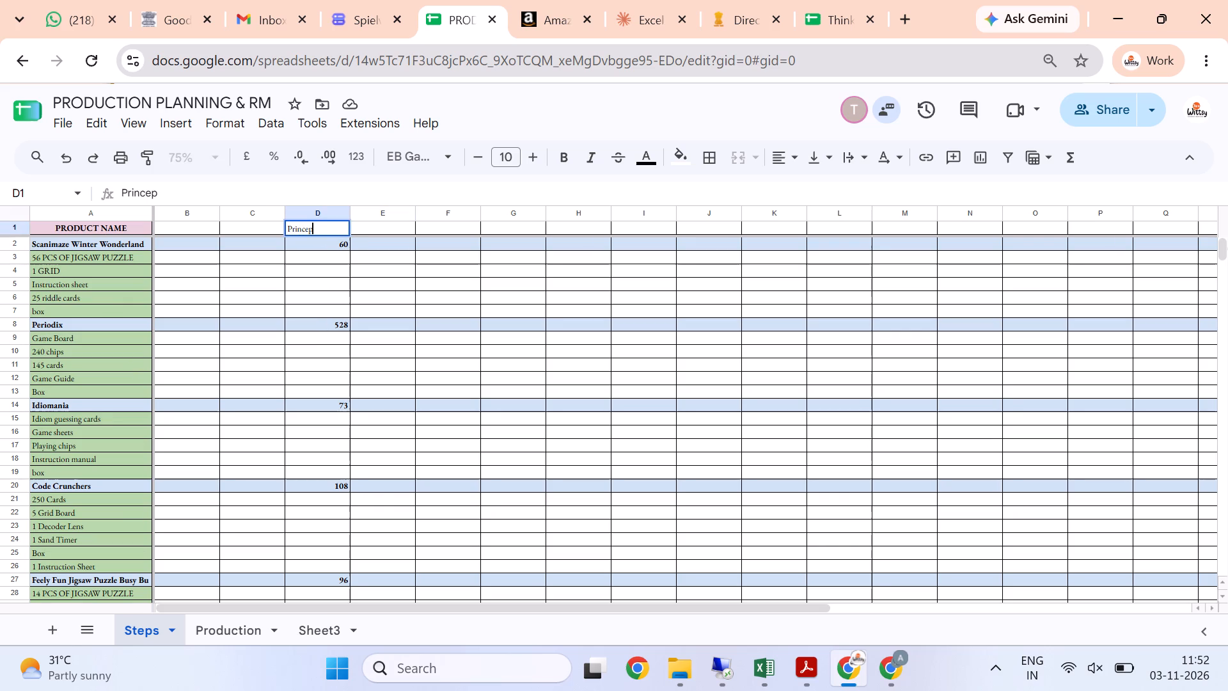
pyautogui.press('Return')
# Centre the Princep header in cell D1 horizontally and make it bold.
pyautogui.click(325, 219)
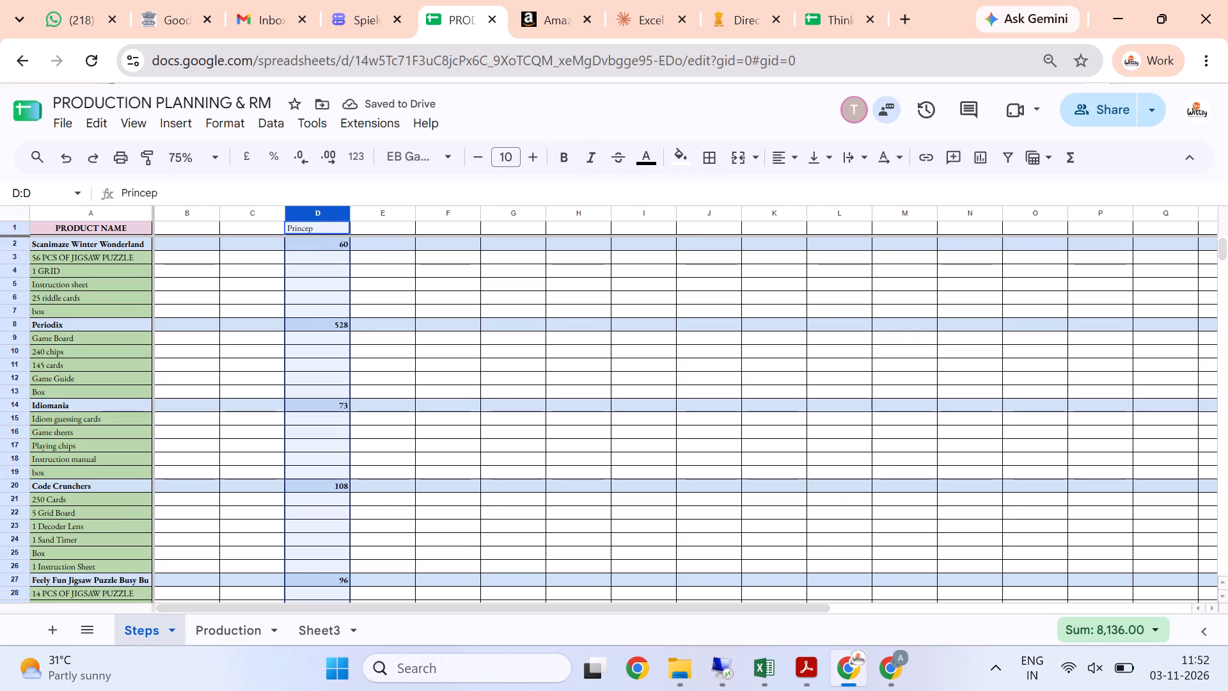
pyautogui.click(321, 219)
pyautogui.click(323, 226)
pyautogui.click(794, 157)
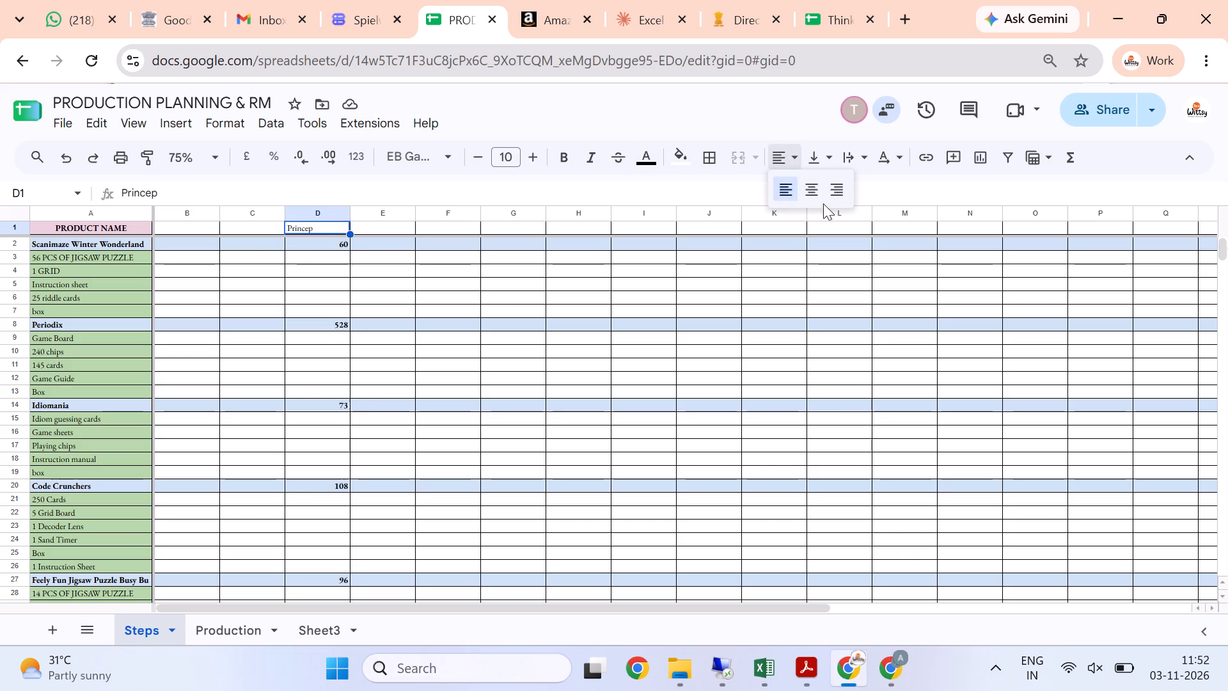
pyautogui.click(815, 190)
pyautogui.click(611, 384)
pyautogui.click(323, 234)
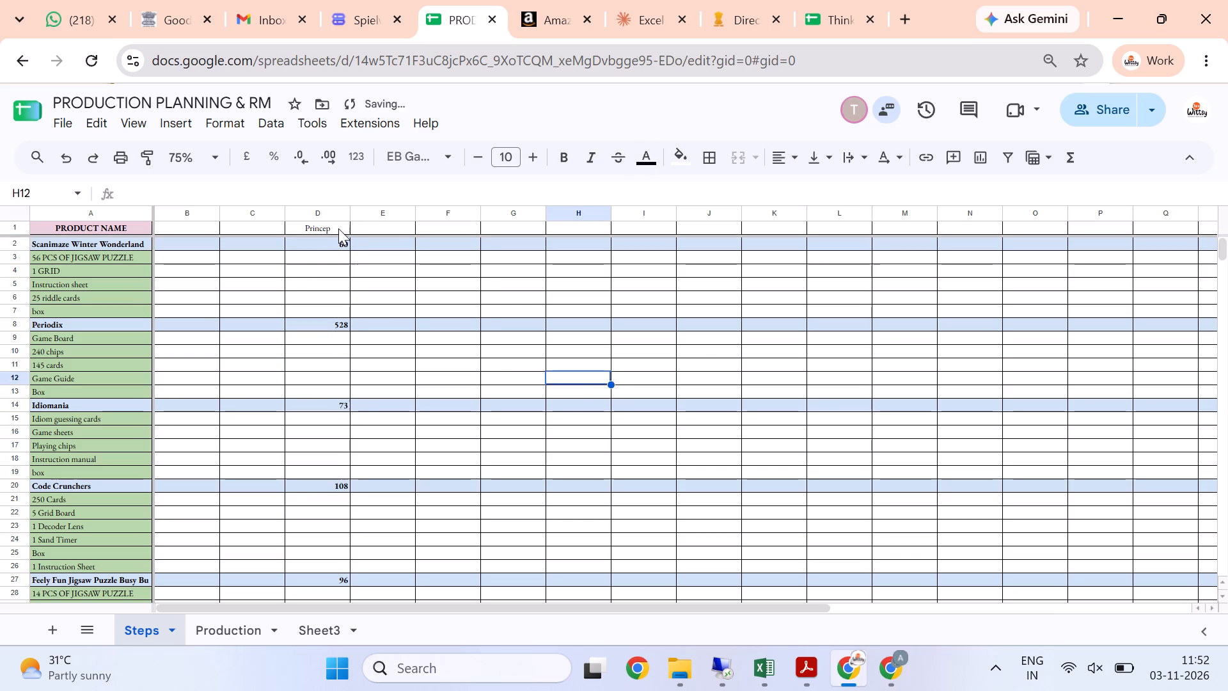
pyautogui.hotkey('ctrl', 'b')
pyautogui.click(333, 226)
pyautogui.hotkey('ctrl', 'b')
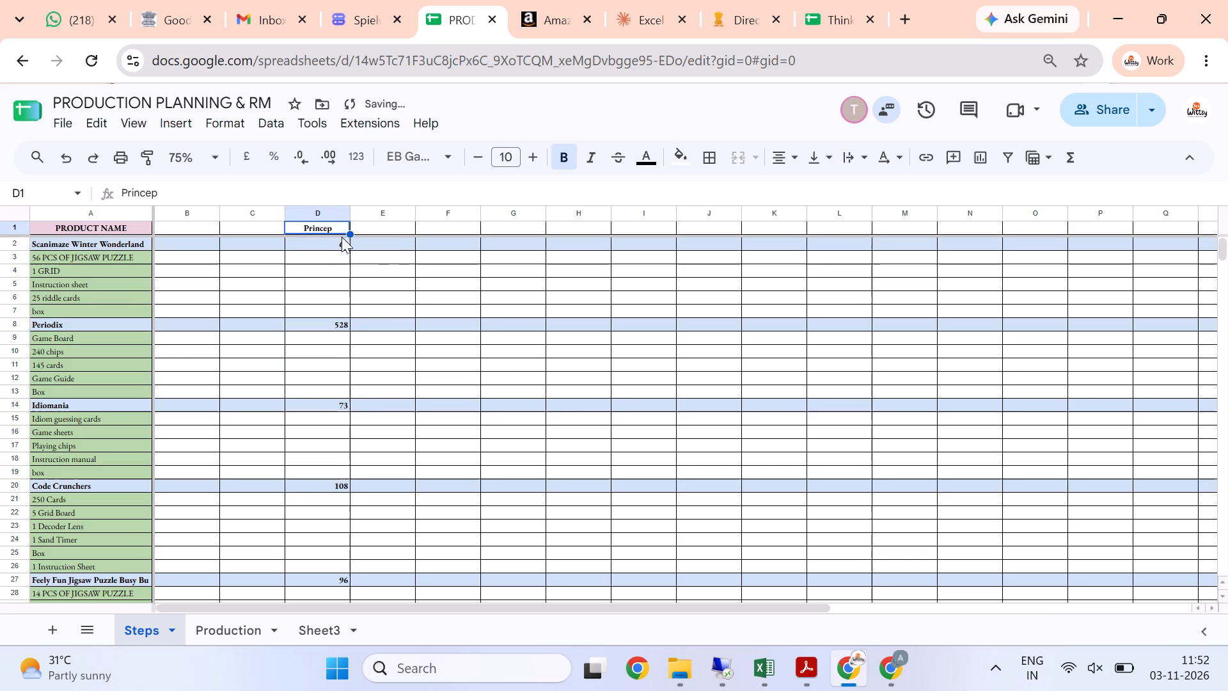
pyautogui.click(402, 312)
pyautogui.click(458, 383)
# Look over the Princep column from the first product down to the last filled rows.
pyautogui.scroll(-3, 343, 323)
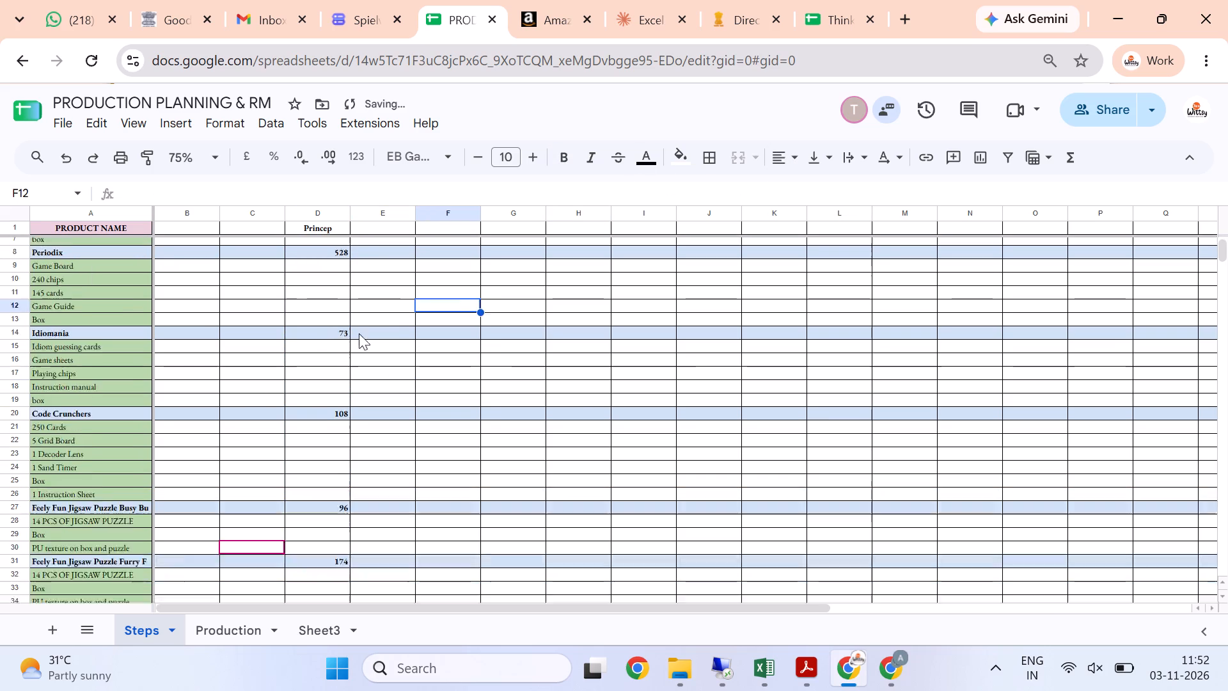
pyautogui.scroll(-1, 359, 333)
pyautogui.scroll(6, 358, 333)
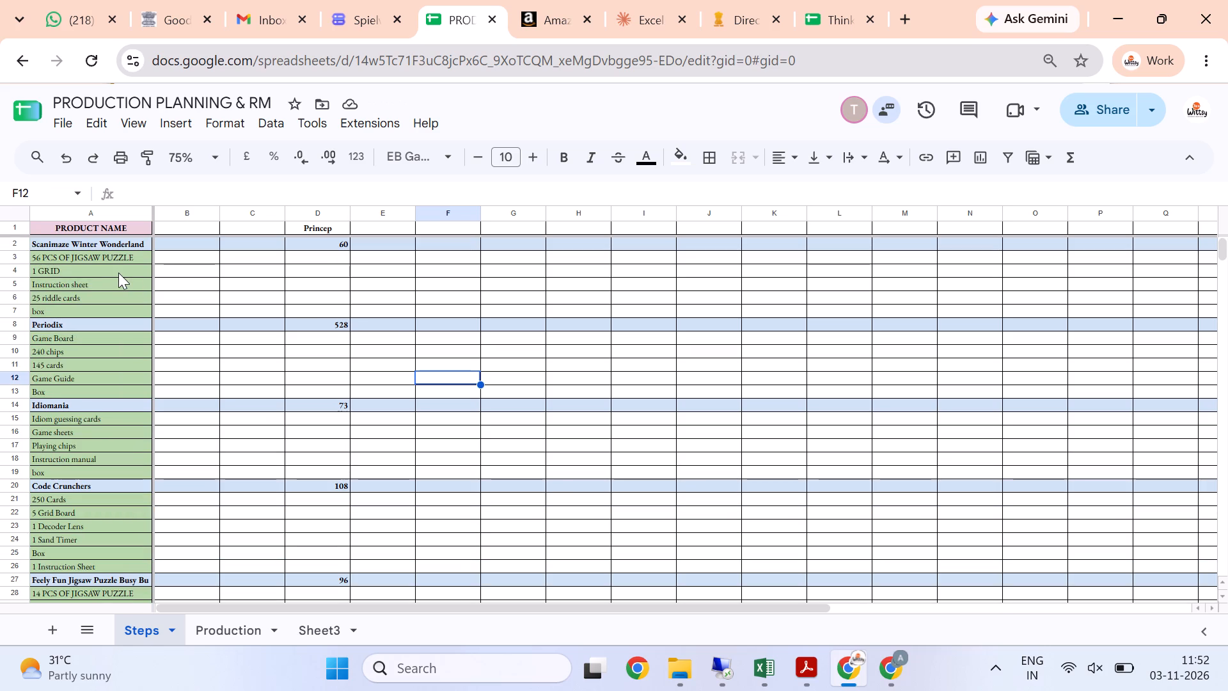
pyautogui.click(338, 258)
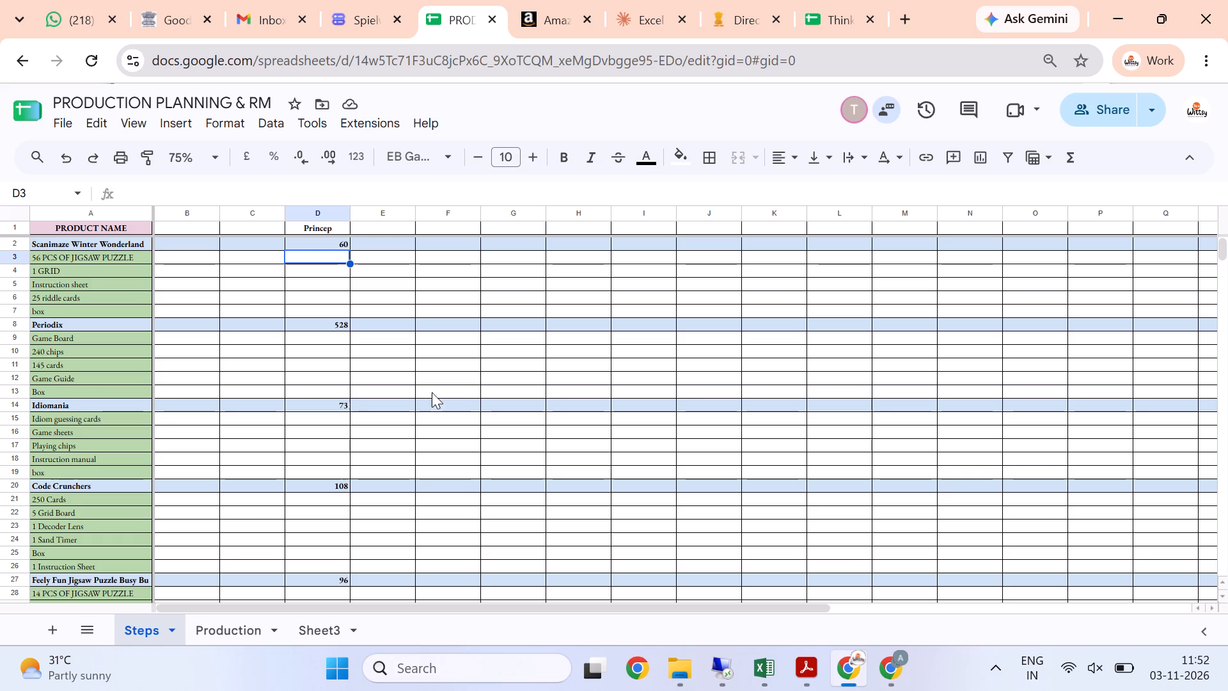
pyautogui.scroll(-19, 432, 393)
pyautogui.scroll(5, 420, 402)
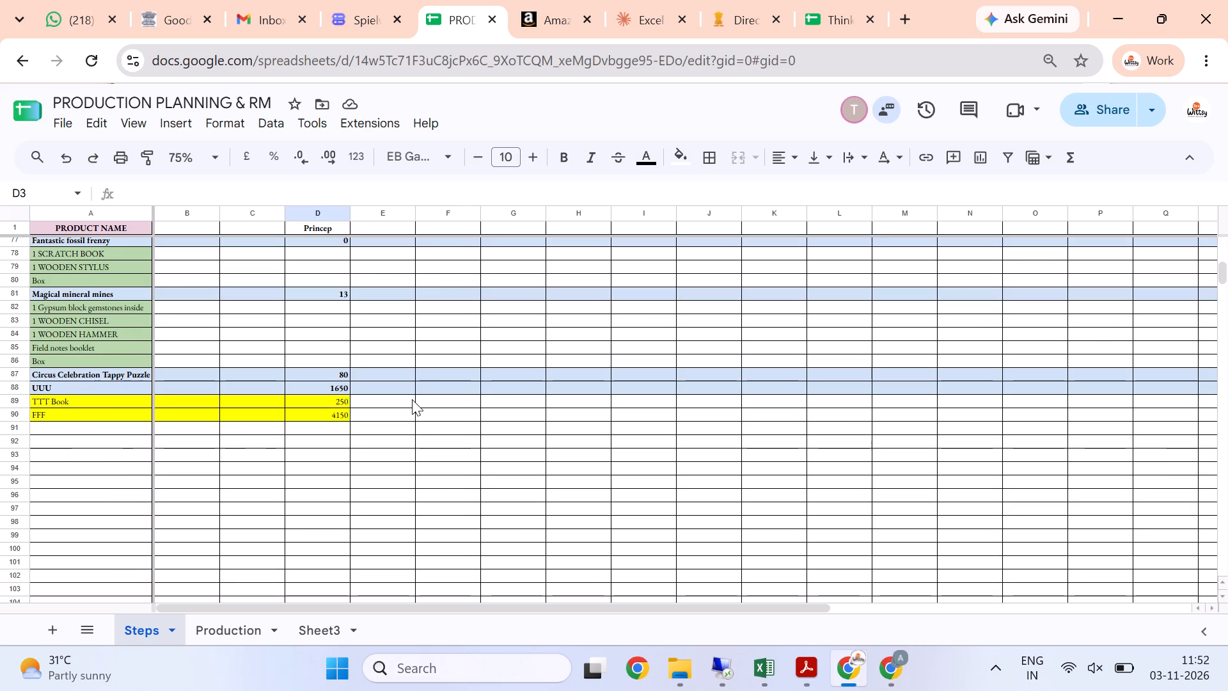
pyautogui.scroll(14, 412, 398)
pyautogui.scroll(-7, 409, 373)
pyautogui.scroll(11, 408, 372)
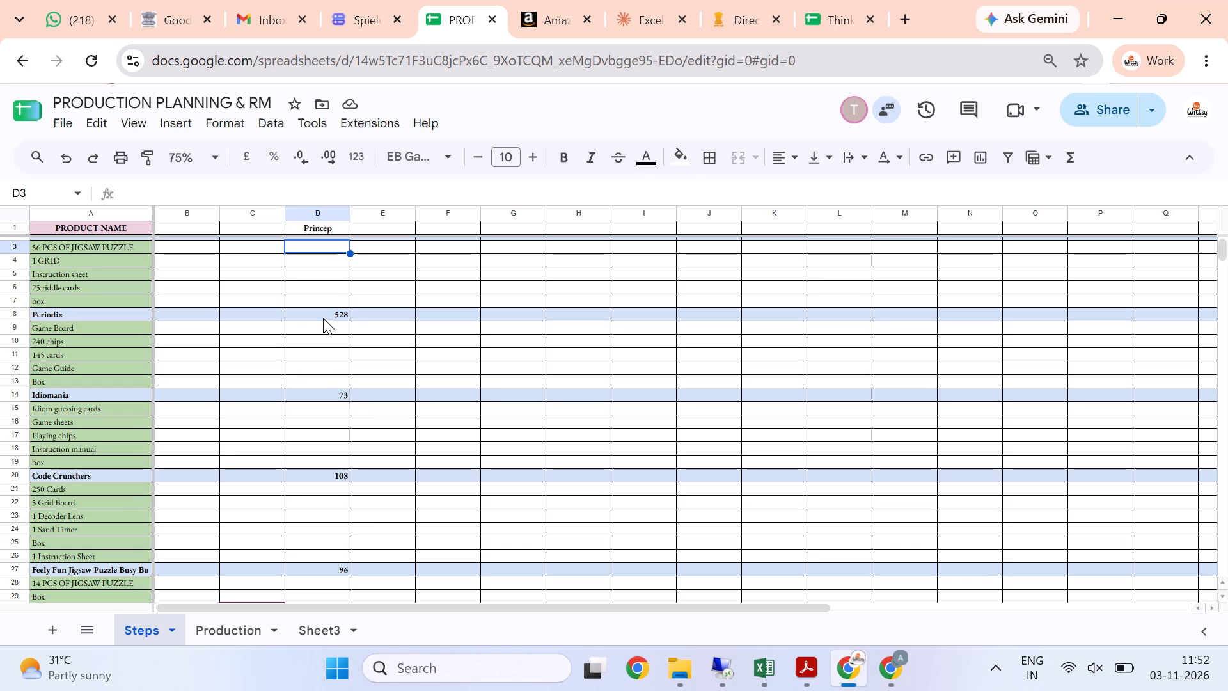
# Check the Princep quantity of each product row in turn, from Periodix down to Magical mineral mines.
pyautogui.click(326, 324)
pyautogui.scroll(-3, 429, 330)
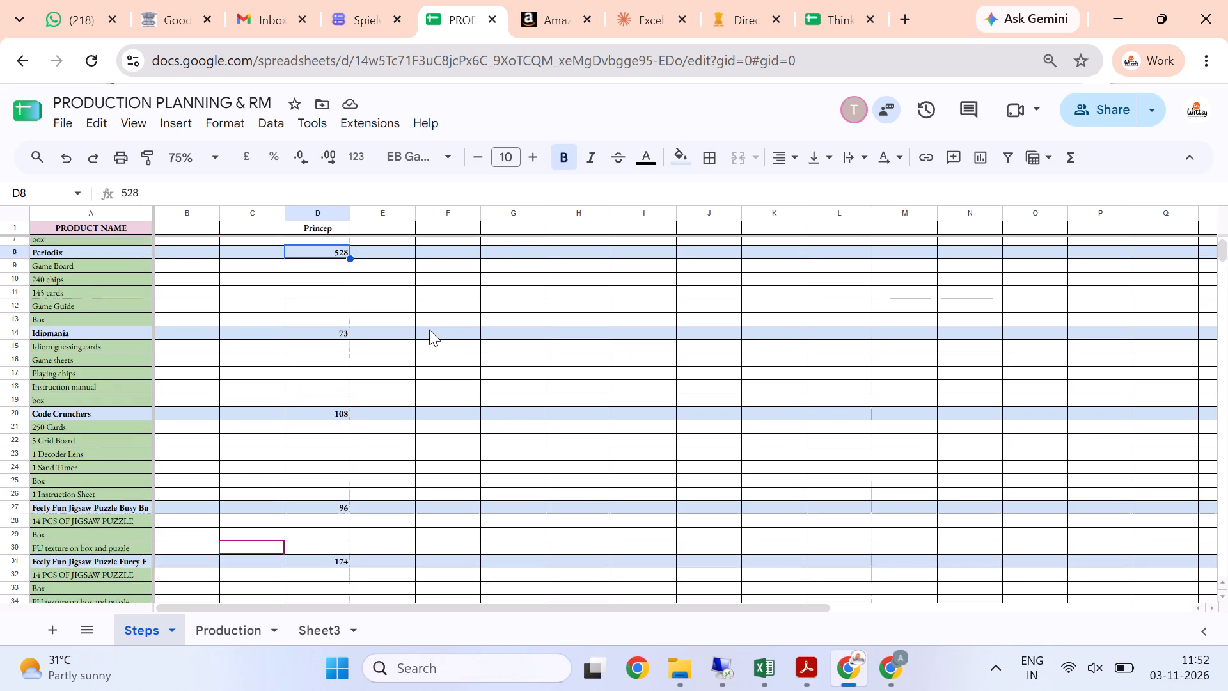
pyautogui.scroll(4, 427, 328)
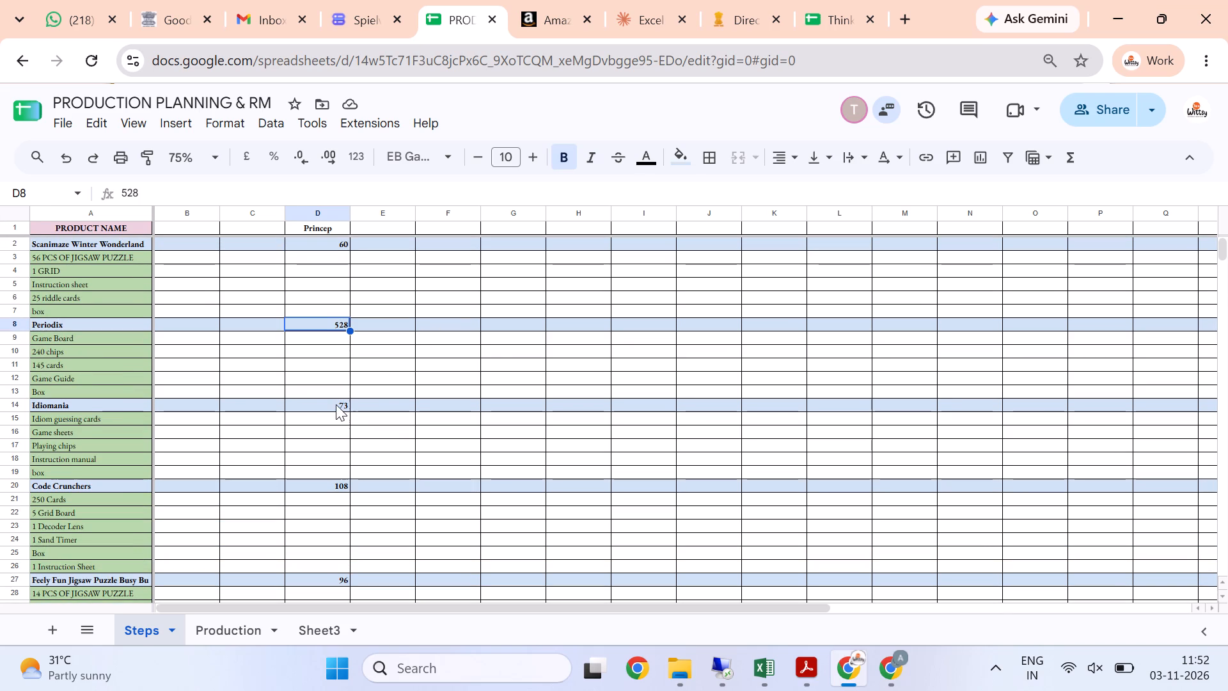
pyautogui.click(336, 404)
pyautogui.scroll(-1, 464, 383)
pyautogui.click(333, 414)
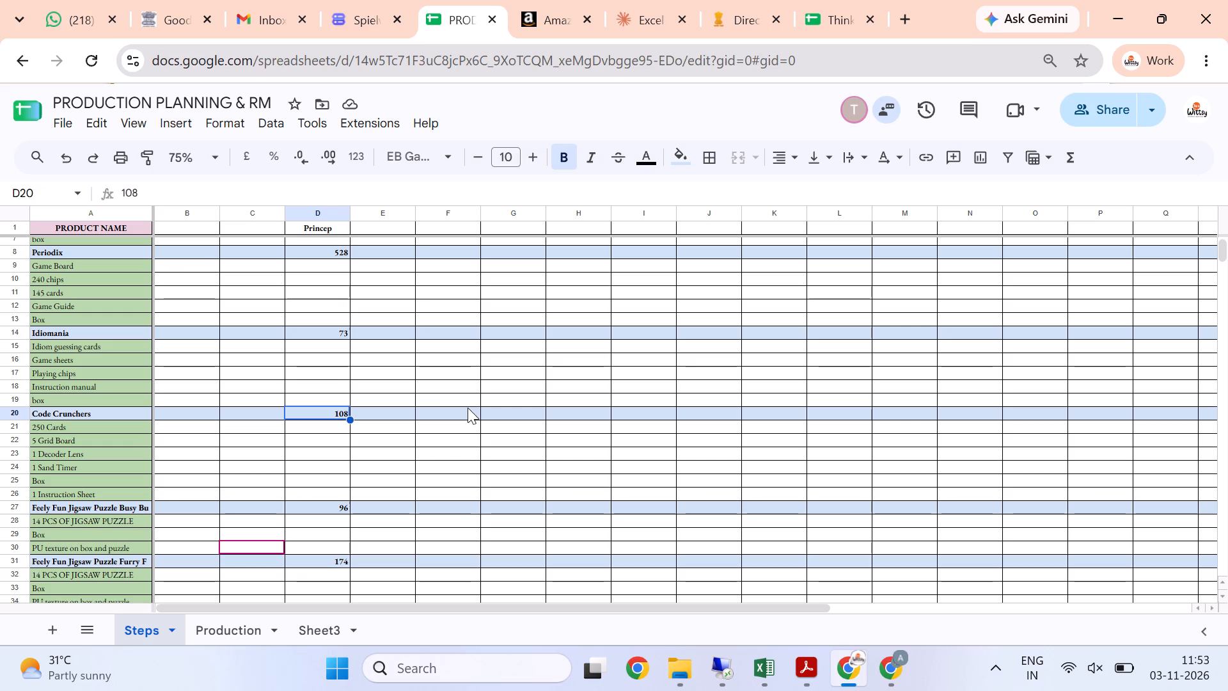
pyautogui.scroll(-2, 468, 406)
pyautogui.click(325, 361)
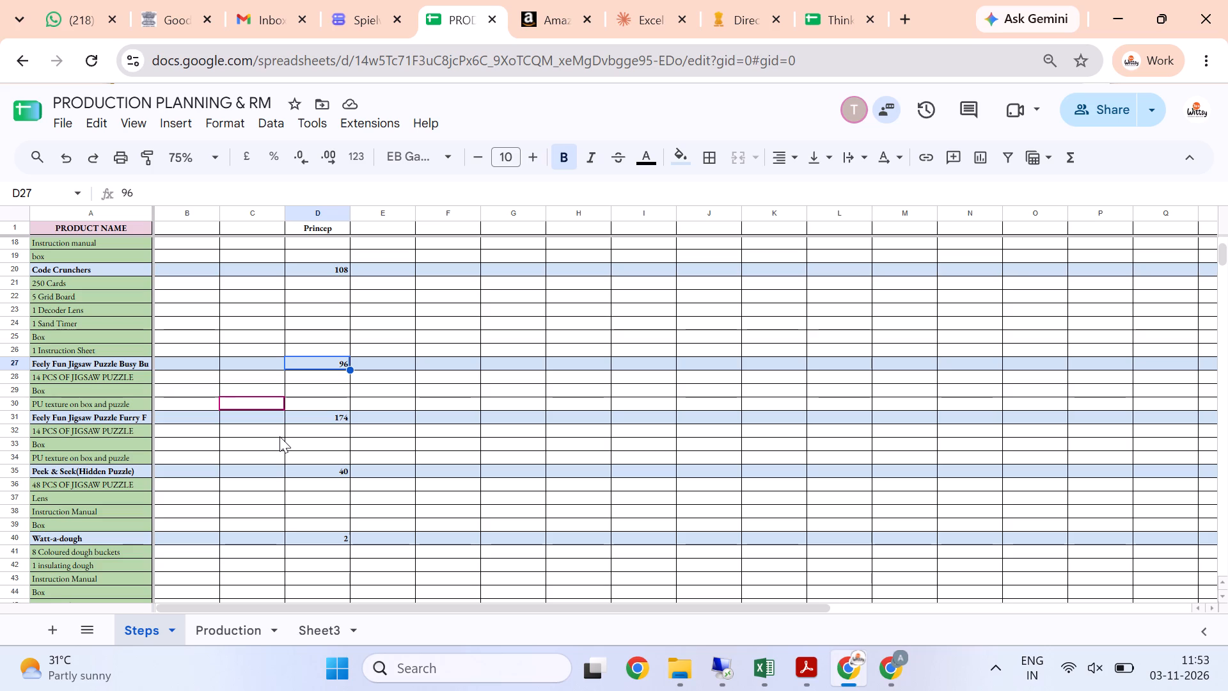
pyautogui.click(319, 416)
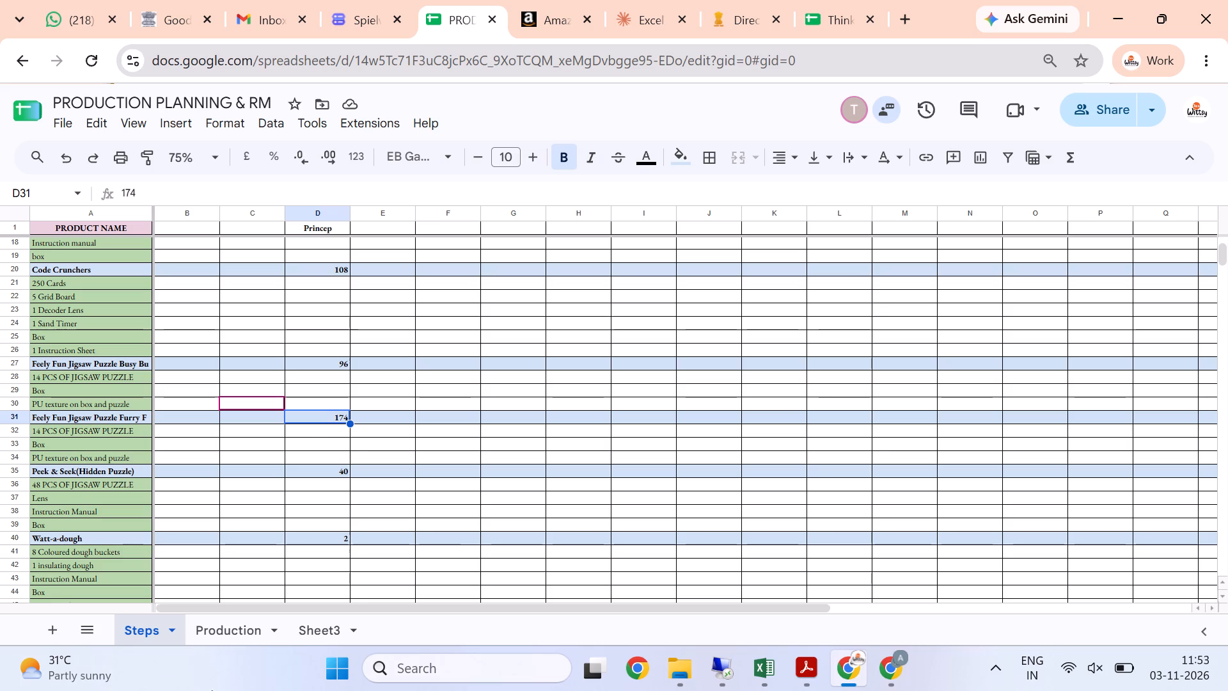
pyautogui.scroll(-3, 345, 690)
pyautogui.scroll(-3, 321, 510)
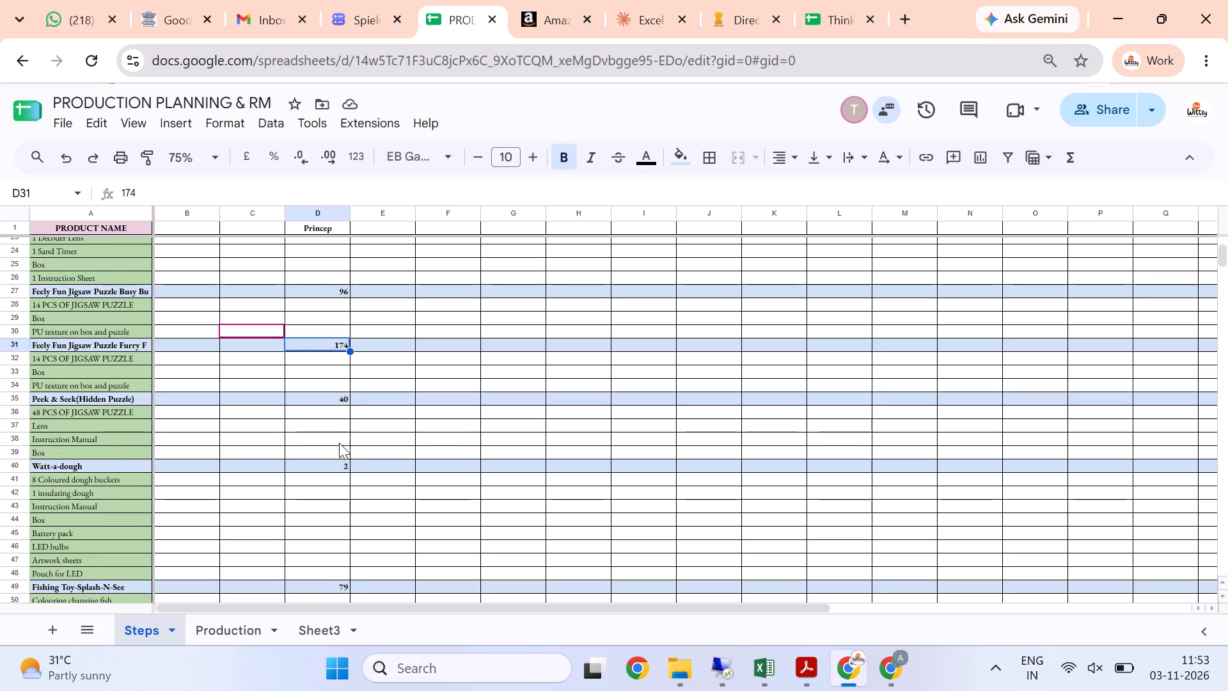
pyautogui.click(339, 443)
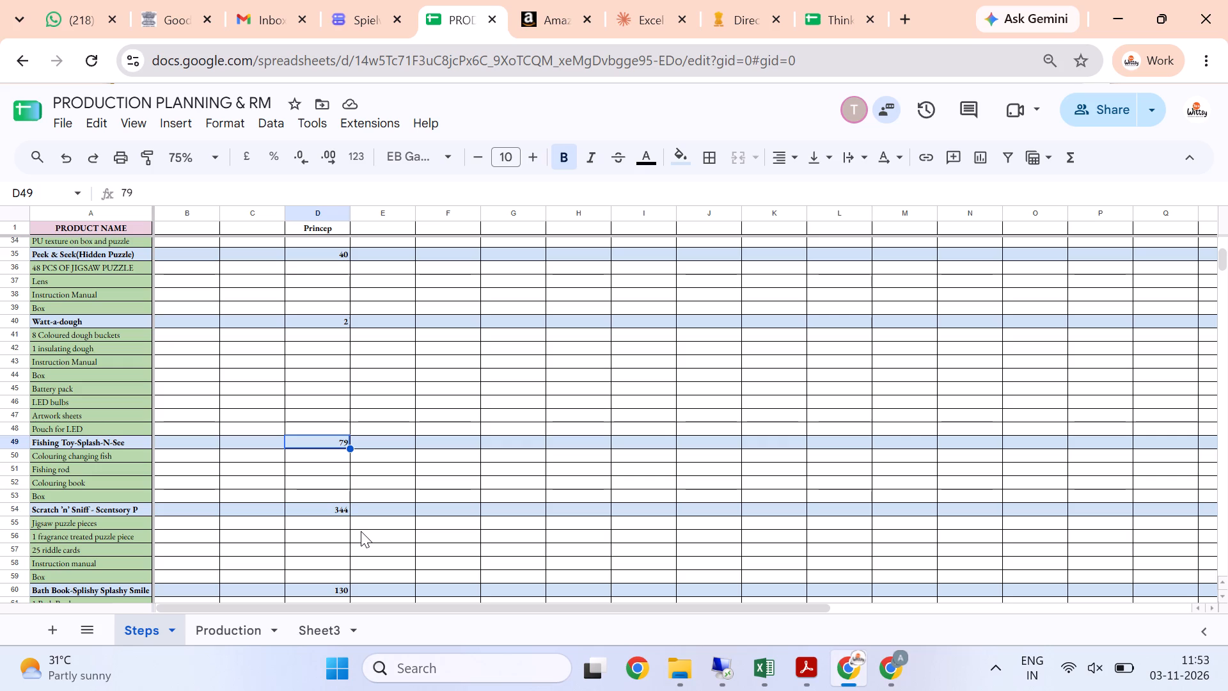
pyautogui.scroll(-2, 362, 528)
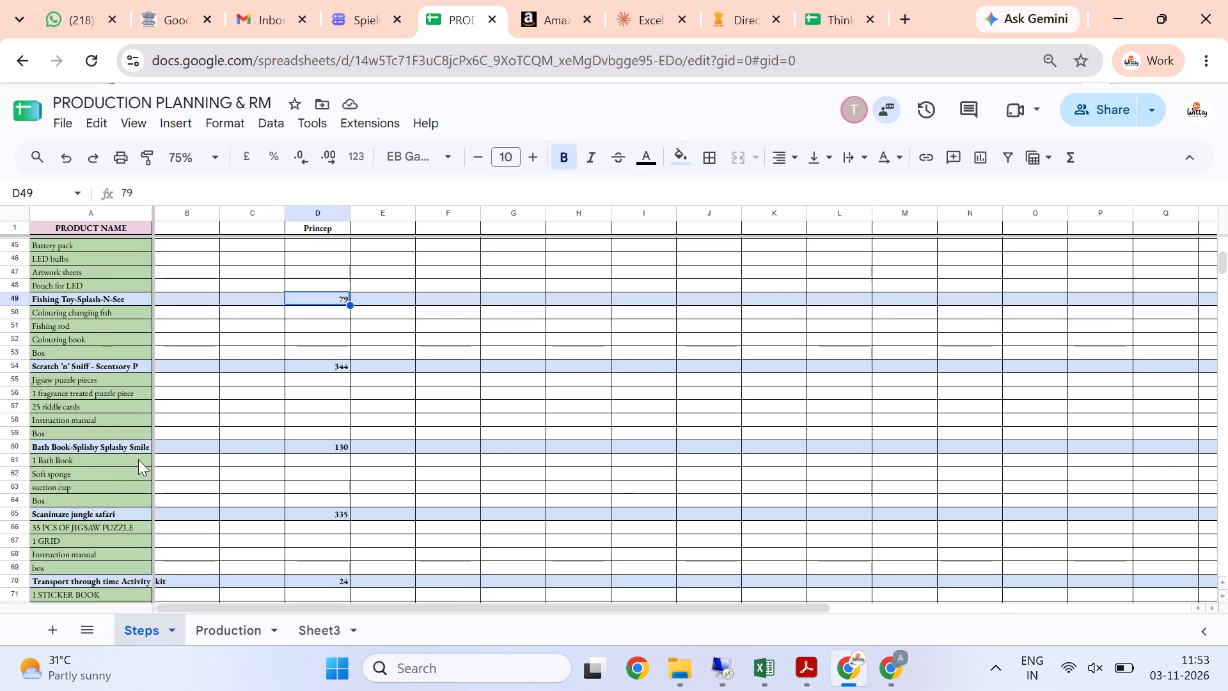
pyautogui.scroll(-1, 401, 471)
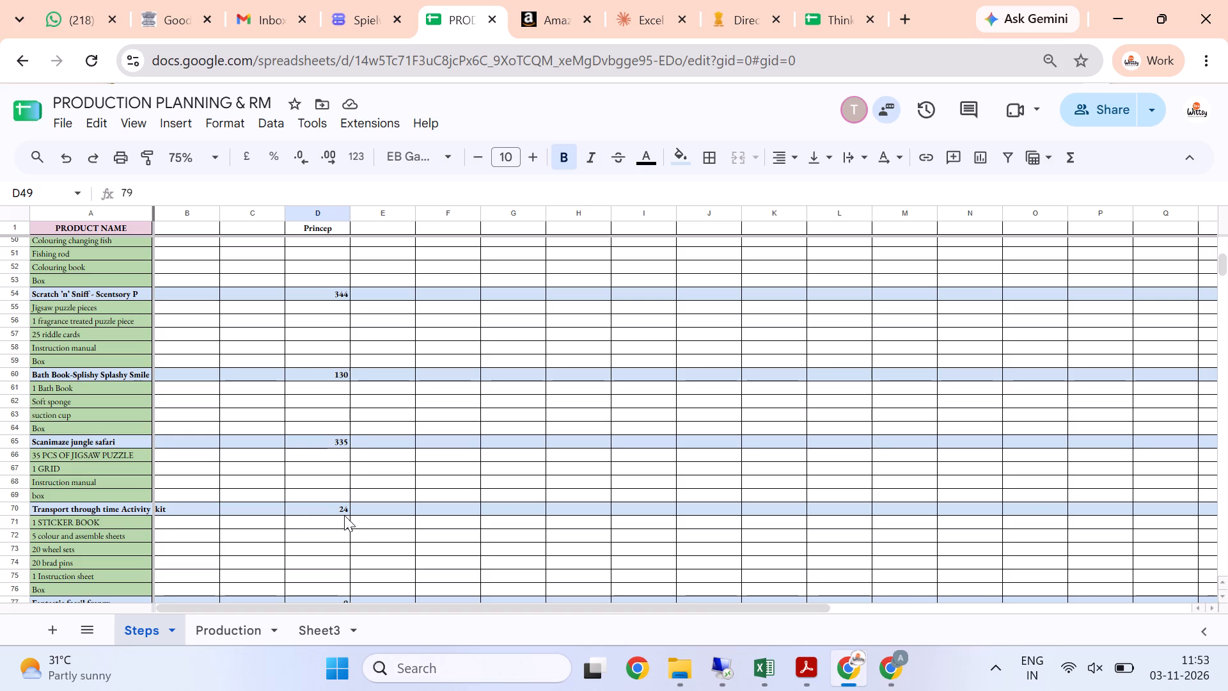
pyautogui.scroll(-1, 346, 510)
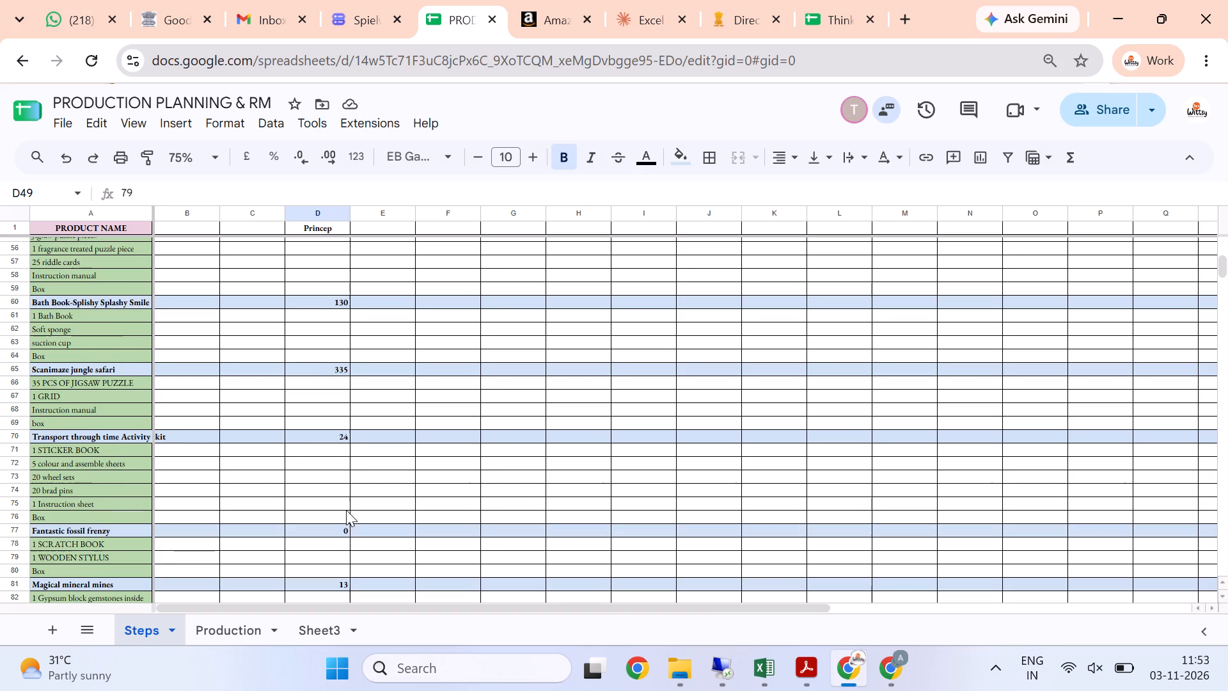
pyautogui.scroll(-1, 352, 487)
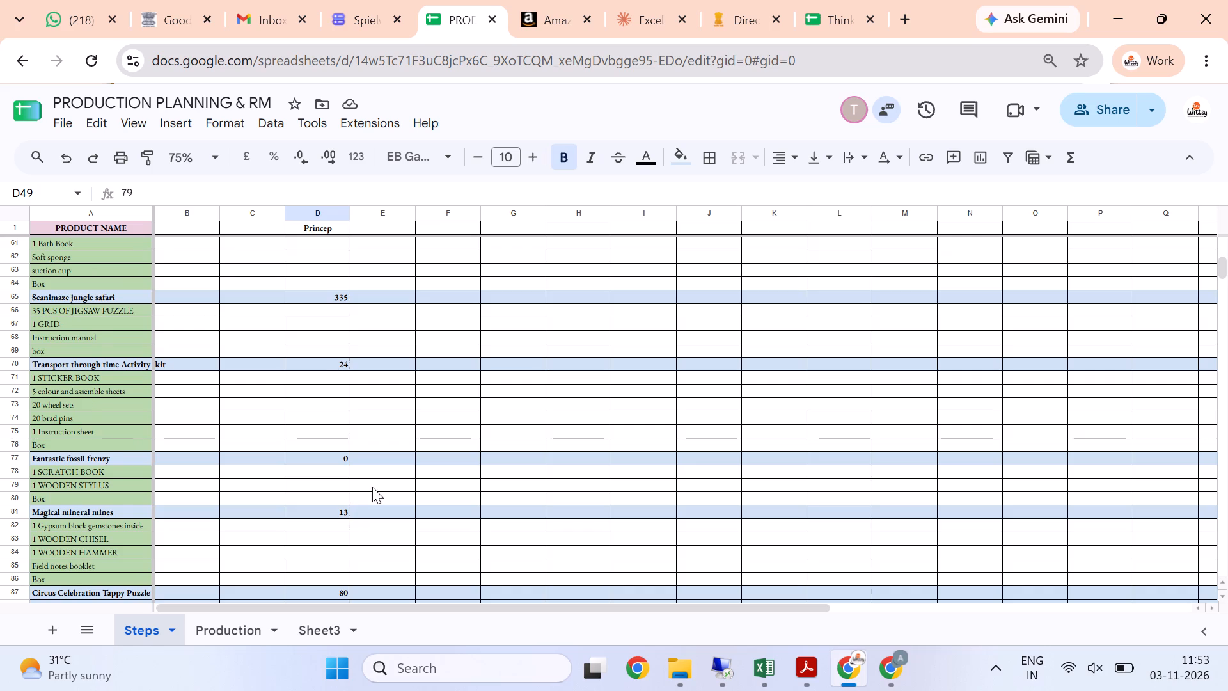
# Set the Princep quantity of Fantastic fossil frenzy to 4150.
pyautogui.scroll(-1, 337, 518)
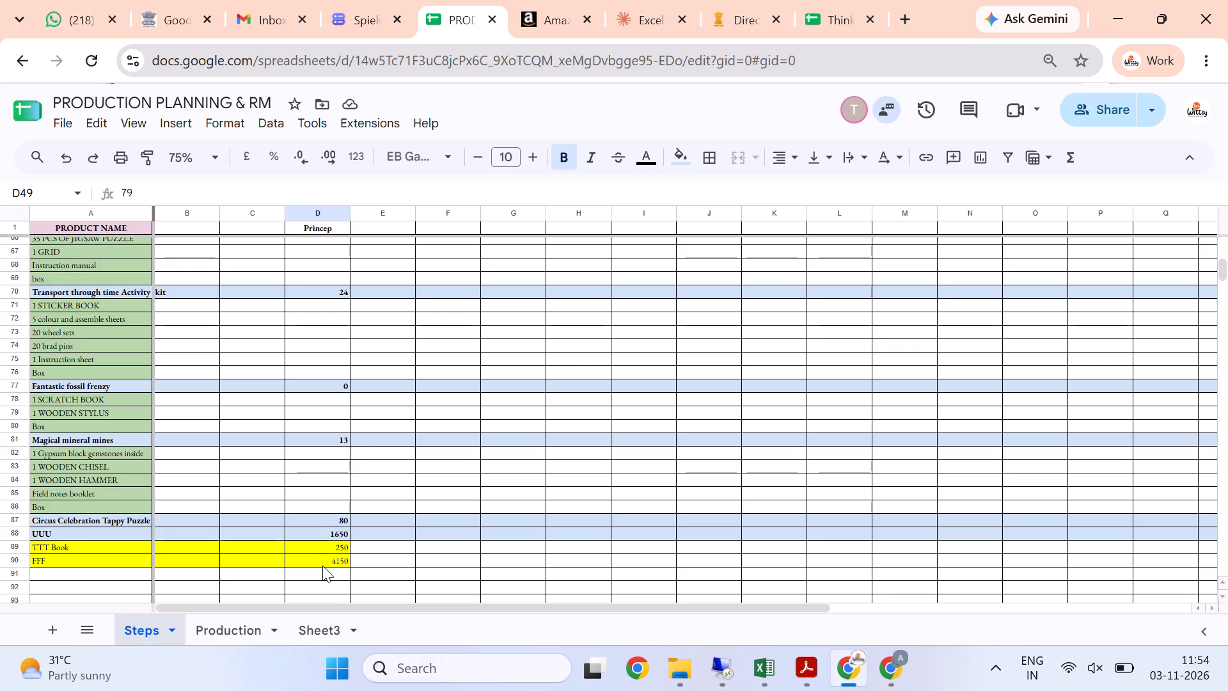
pyautogui.click(328, 386)
pyautogui.write('4150')
pyautogui.press('Return')
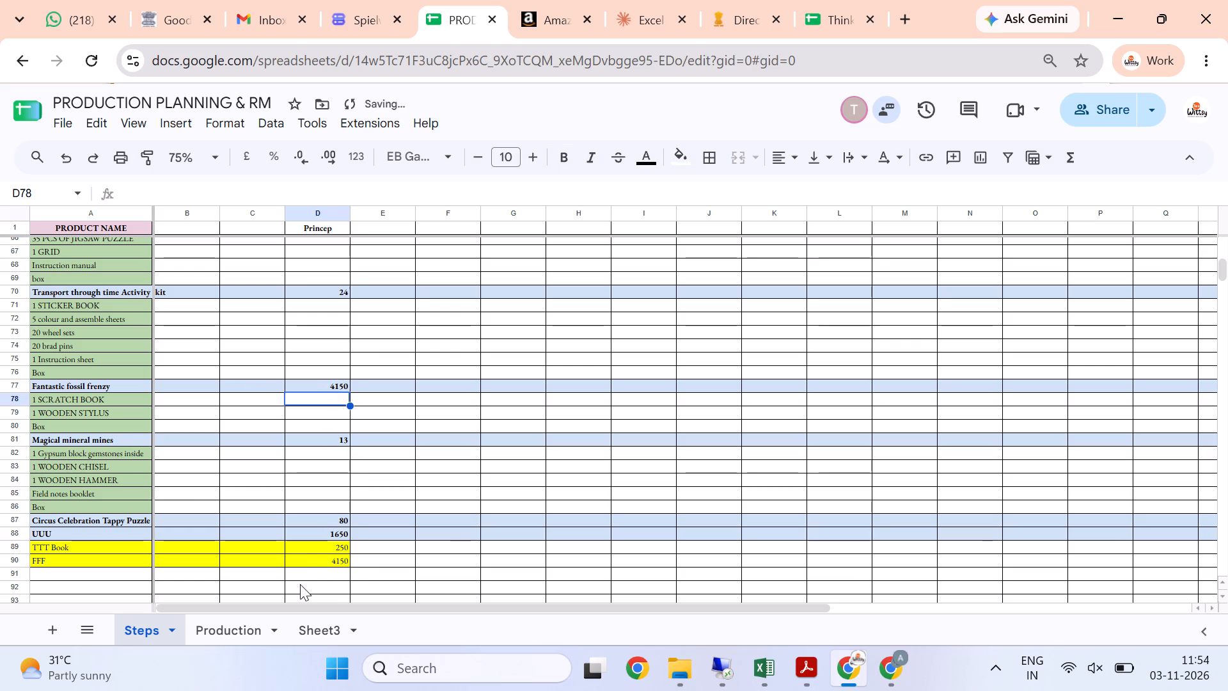
# Delete the yellow FFF row, row 90, below TTT Book.
pyautogui.click(8, 559)
pyautogui.rightClick(8, 559)
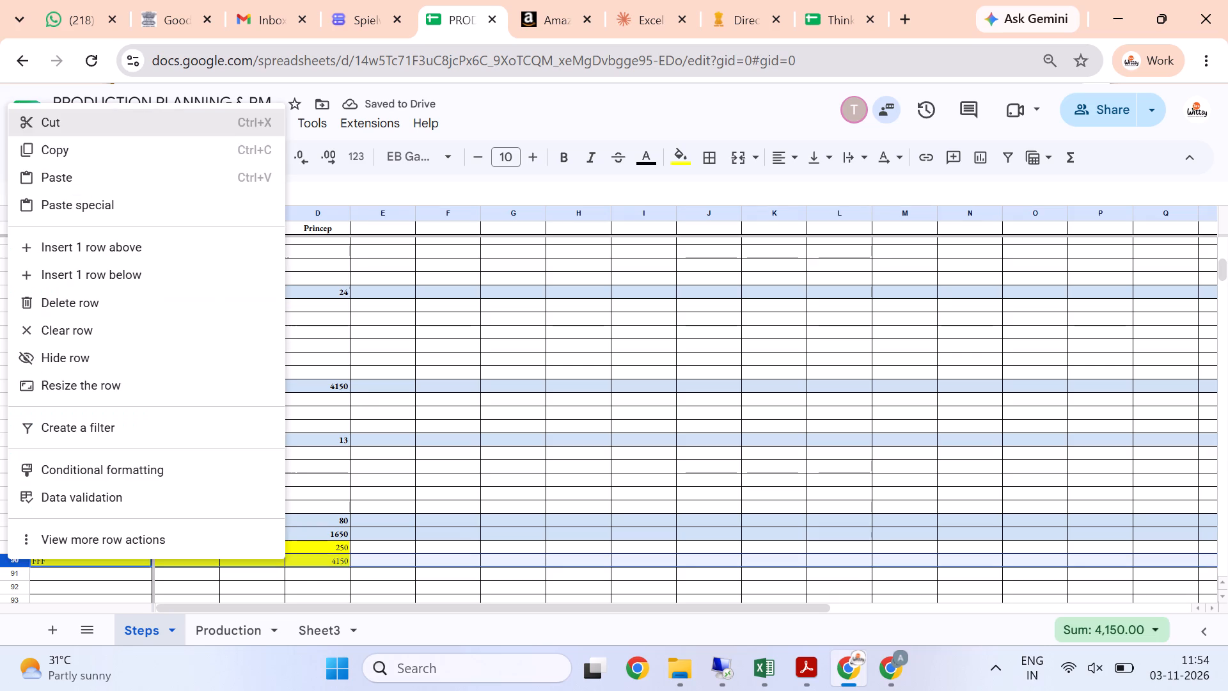
pyautogui.click(104, 305)
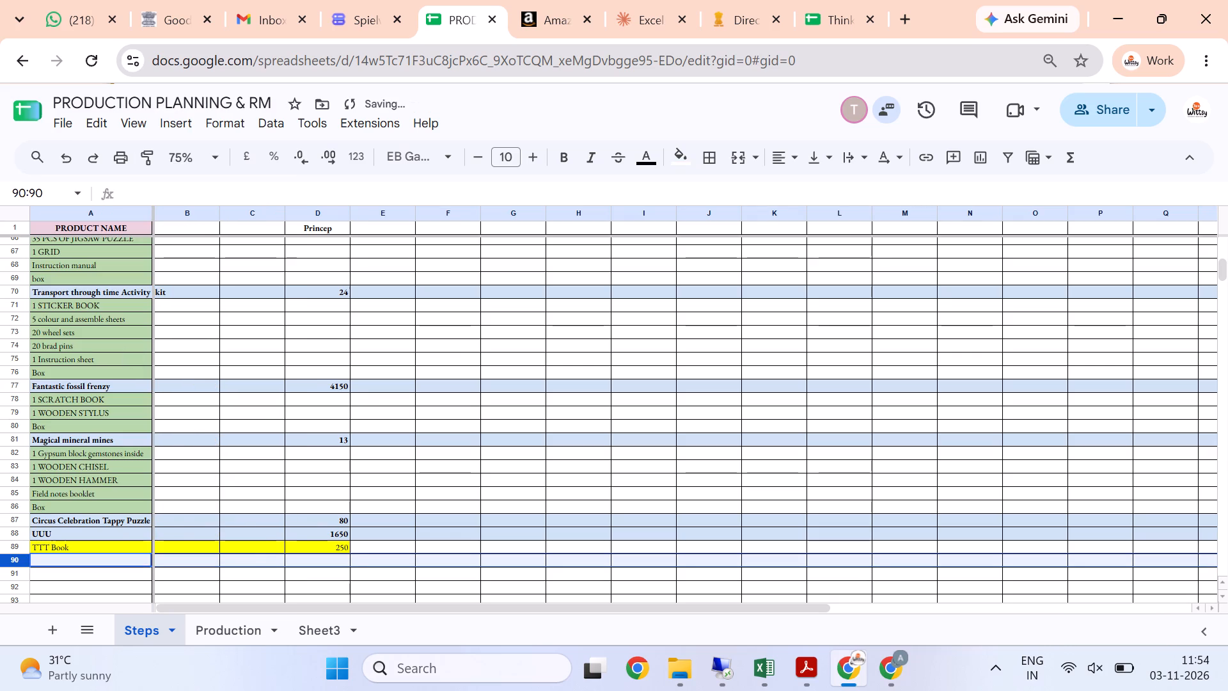
pyautogui.click(248, 578)
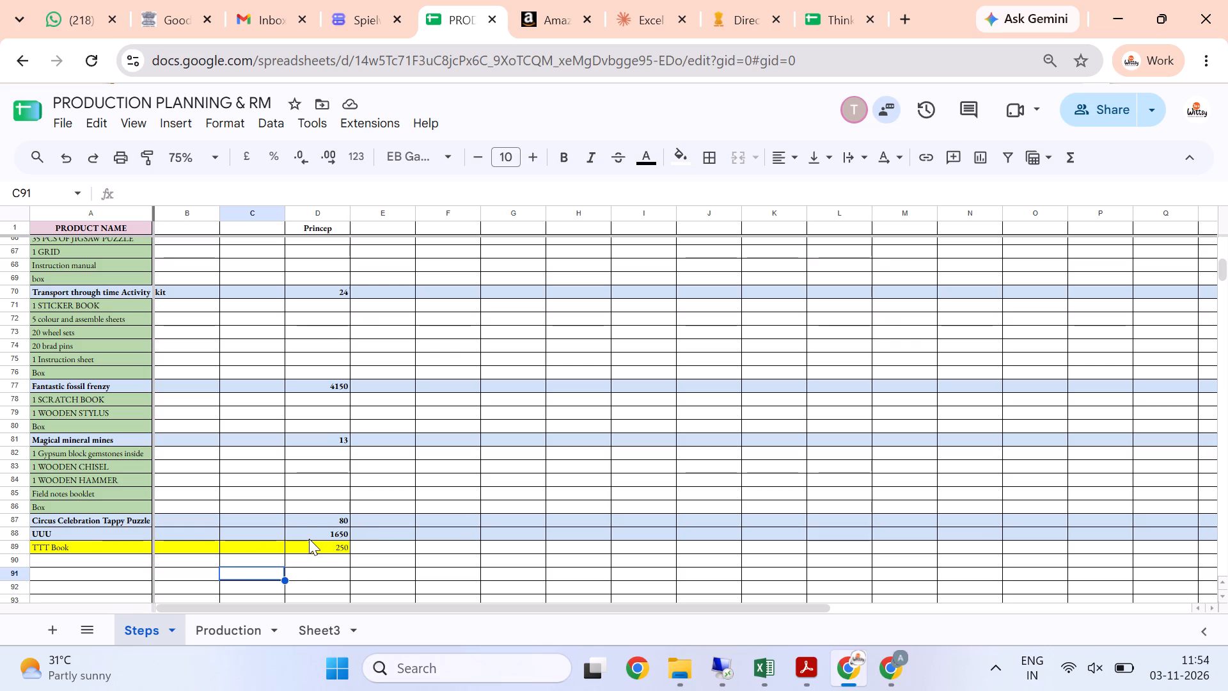
# Review the product list and its Princep quantities from the first row to the last.
pyautogui.scroll(7, 284, 559)
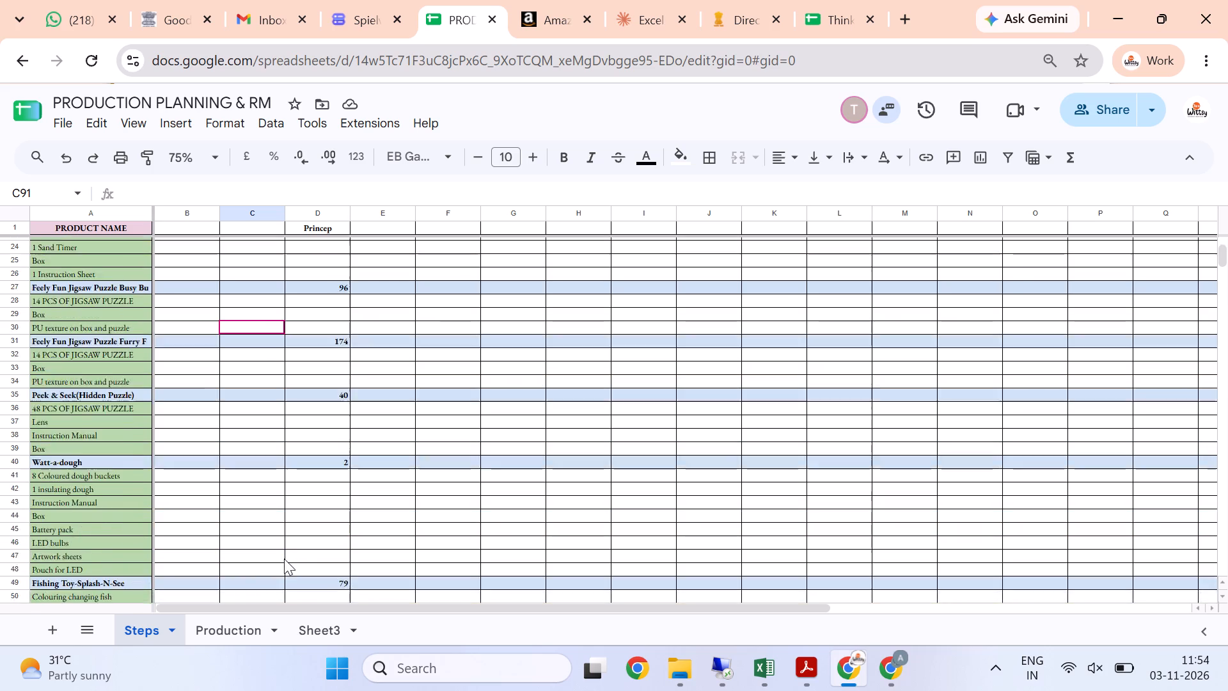
pyautogui.scroll(4, 284, 559)
pyautogui.scroll(-13, 285, 543)
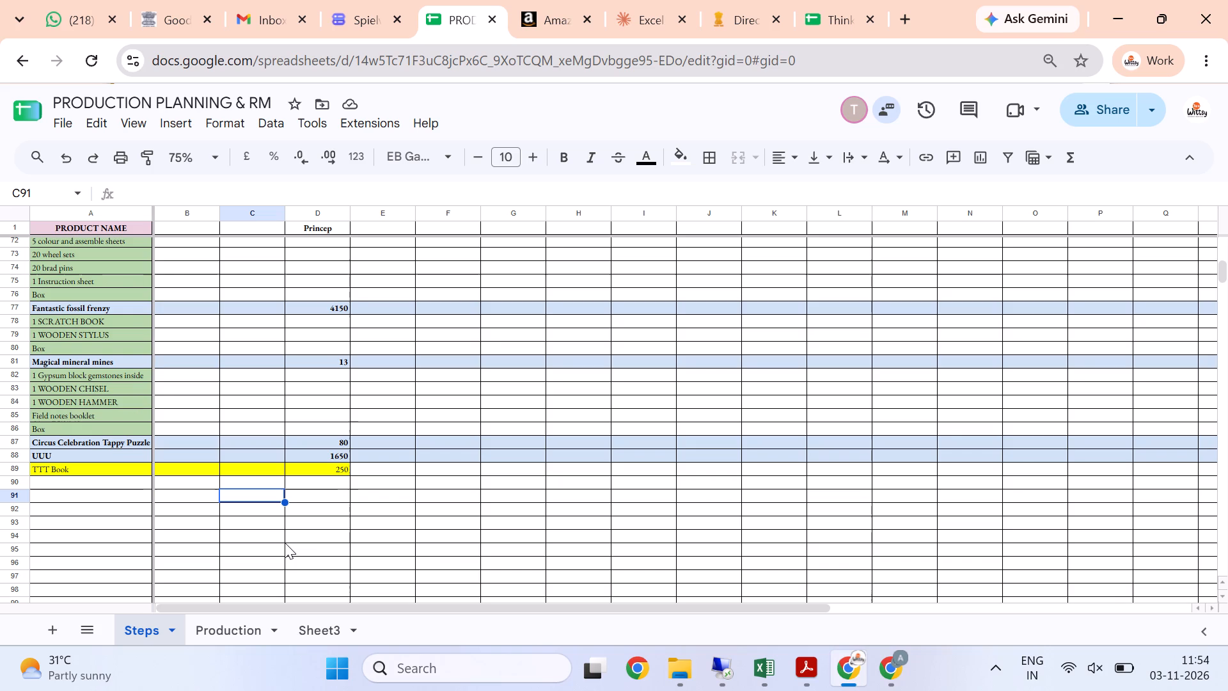
pyautogui.scroll(9, 285, 542)
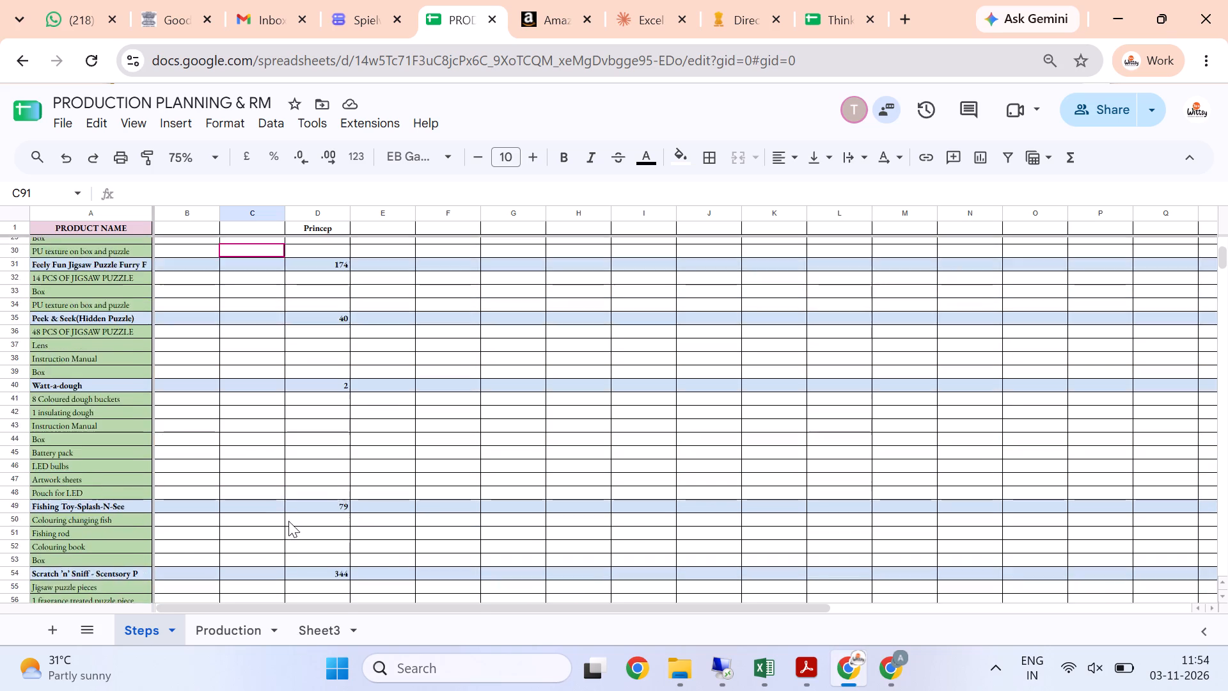
pyautogui.scroll(16, 288, 521)
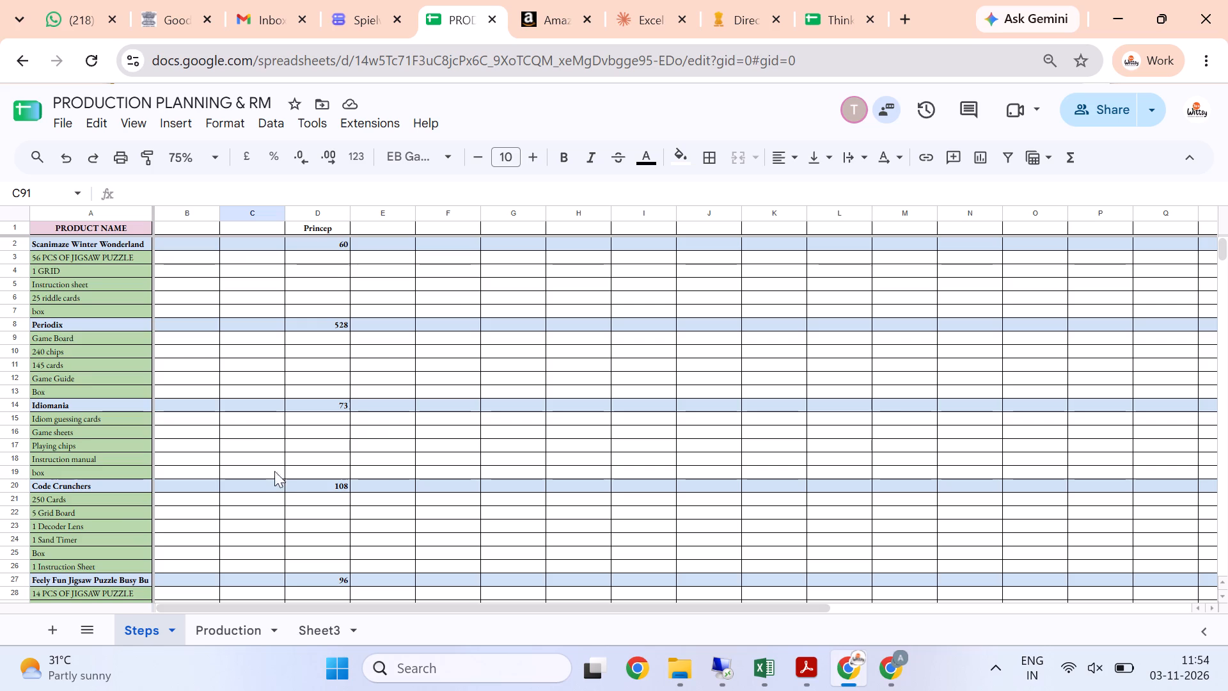
pyautogui.scroll(-2, 387, 474)
pyautogui.scroll(3, 386, 474)
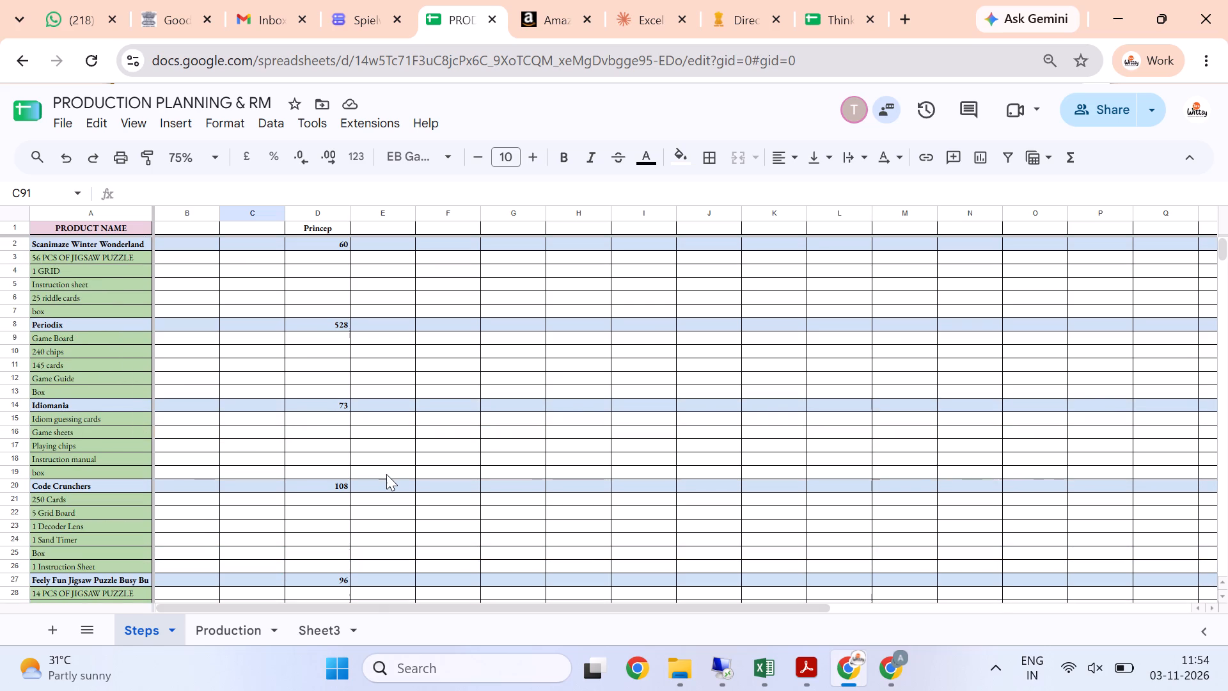
pyautogui.scroll(3, 386, 474)
pyautogui.scroll(-7, 386, 474)
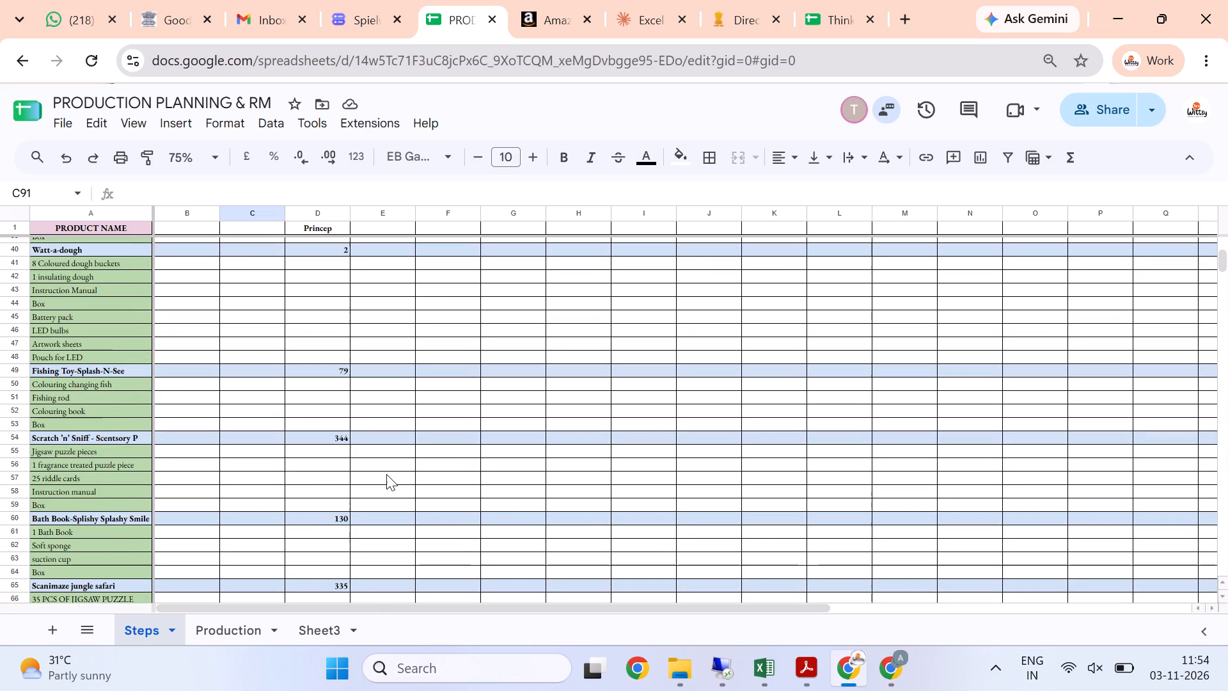
# Enter a quantity of 1200 for Scanimaze jungle safari in column F.
pyautogui.scroll(-1, 386, 474)
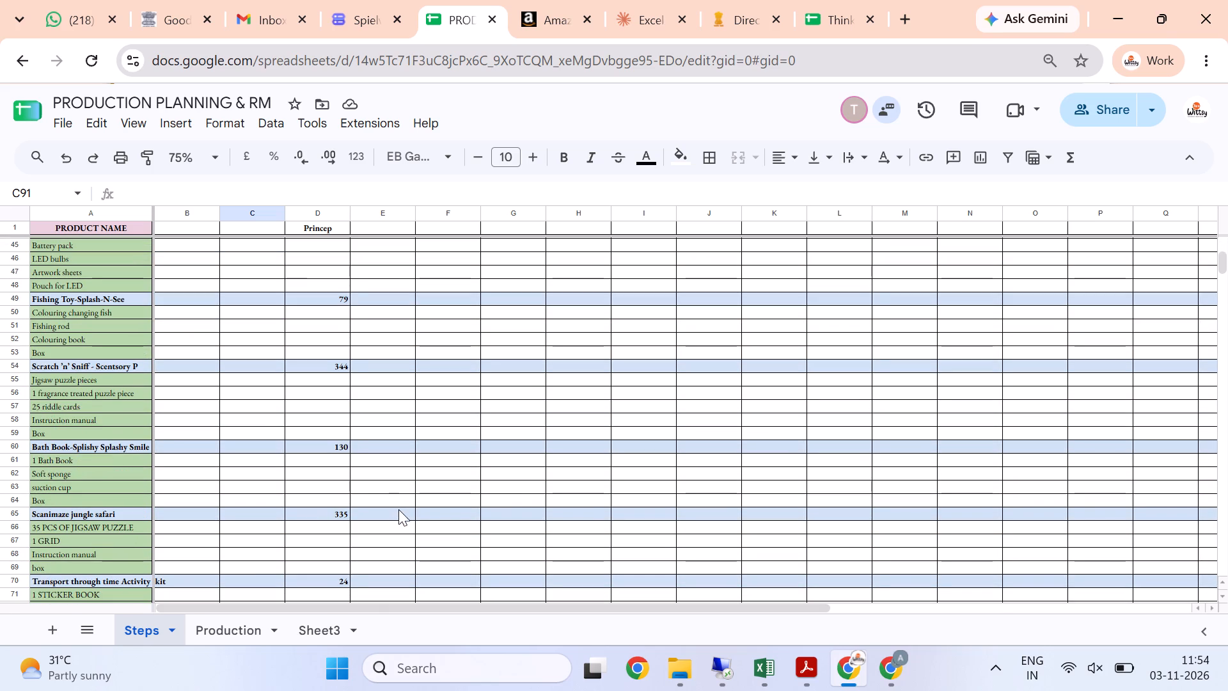
pyautogui.click(441, 509)
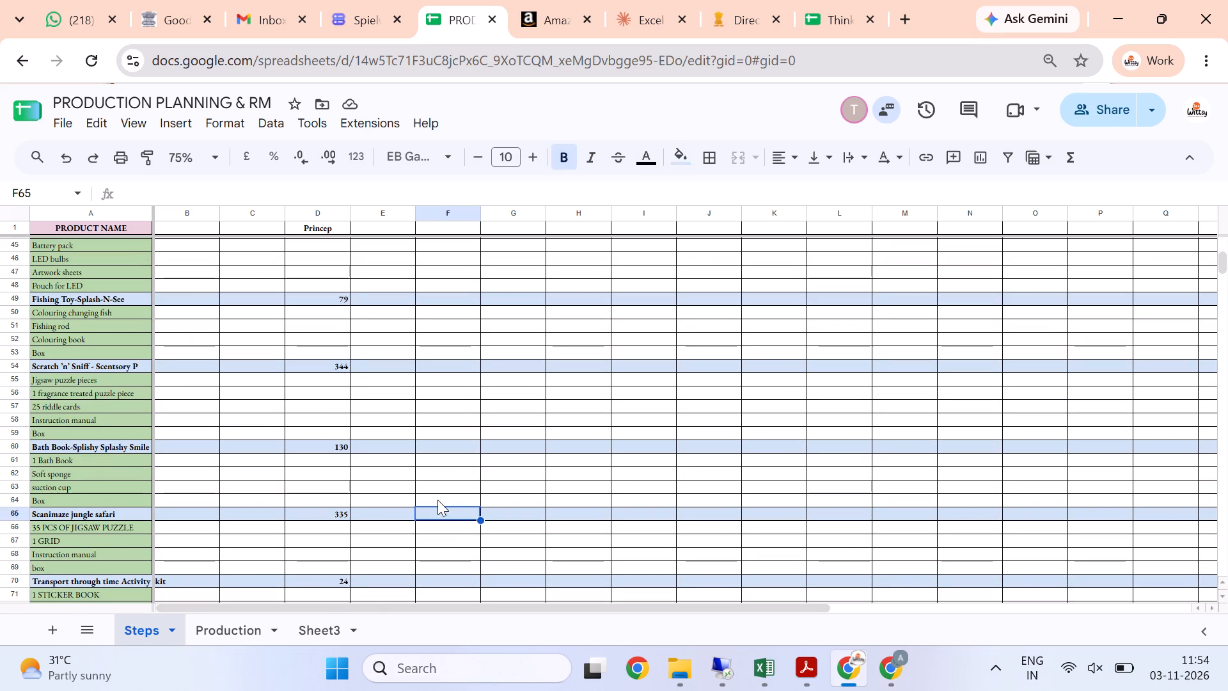
pyautogui.write('12')
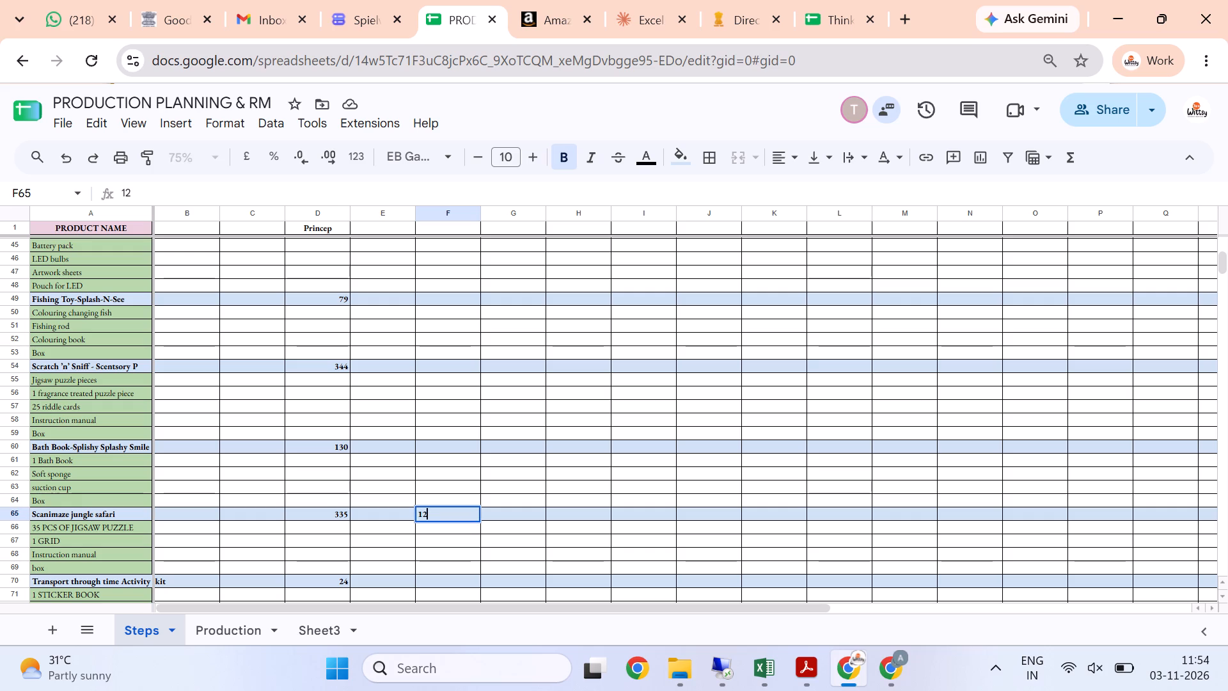
pyautogui.write('00')
pyautogui.press('Return')
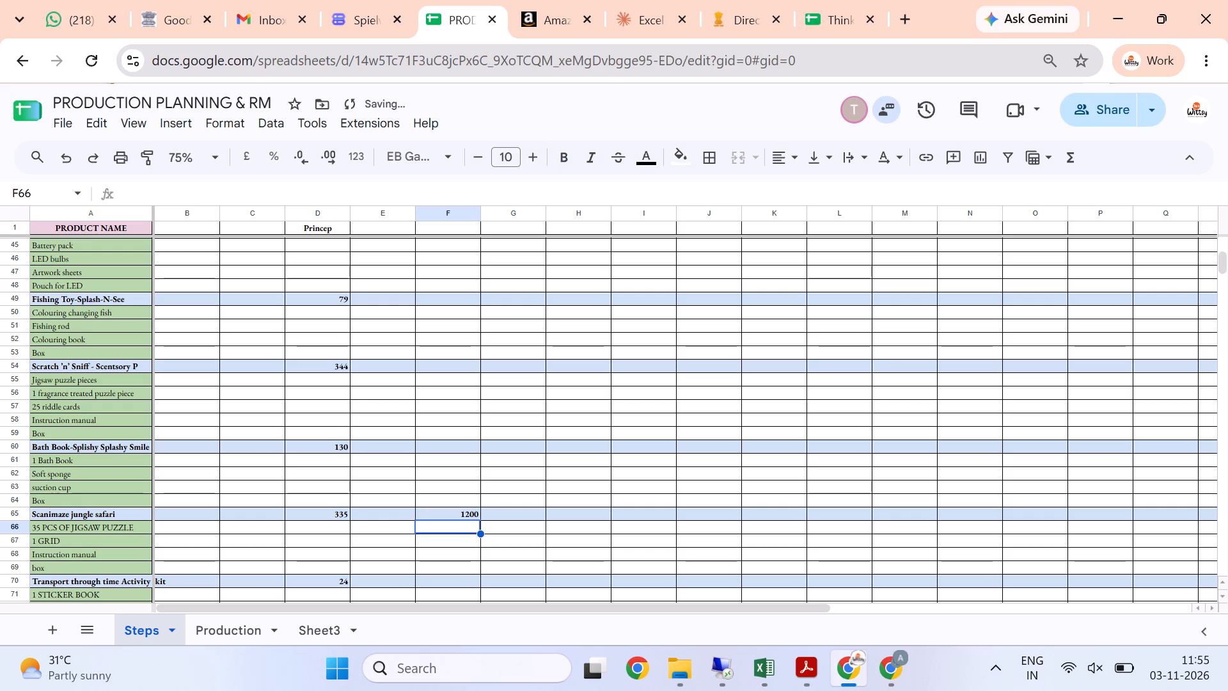
# Review the product rows from Peek & Seek(Hidden Puzzle) down to UUU along column F.
pyautogui.press('Up')
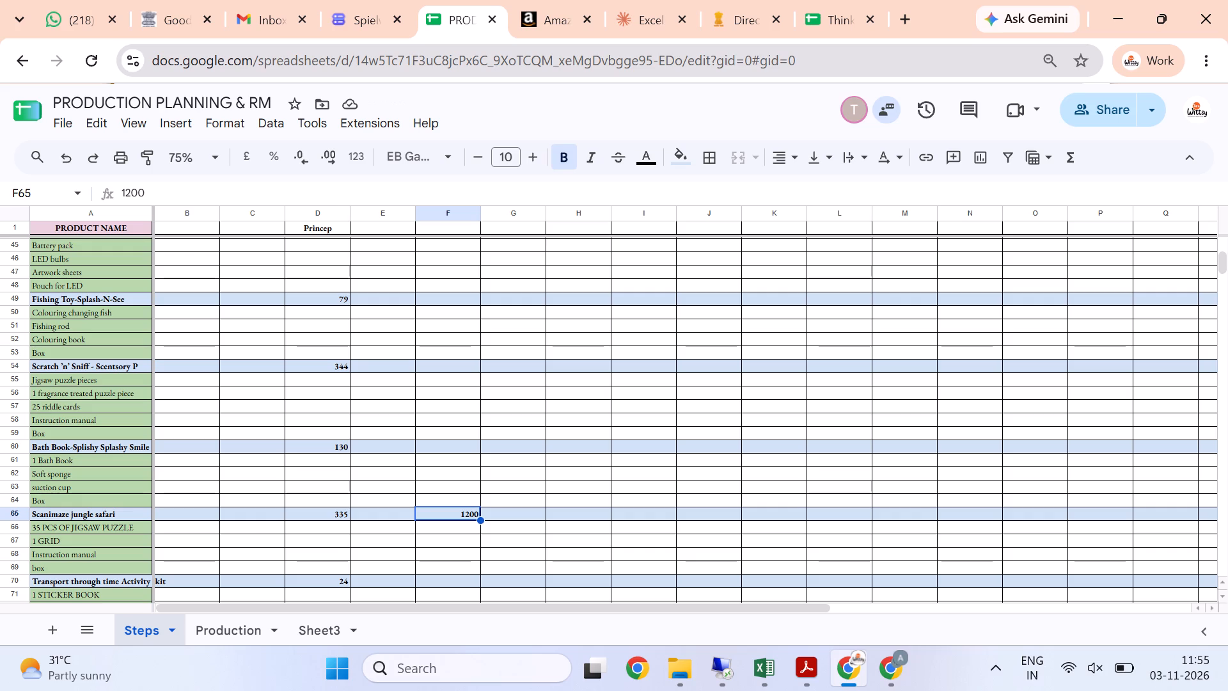
pyautogui.press('Up')
pyautogui.press('Up')
pyautogui.press('Up')
pyautogui.press('Up')
pyautogui.press('Up')
pyautogui.press('Up')
pyautogui.press('Up')
pyautogui.press('Up')
pyautogui.press('Up')
pyautogui.press('Up')
pyautogui.press('Up')
pyautogui.press('Up')
pyautogui.press('Up')
pyautogui.press('Up')
pyautogui.press('Up')
pyautogui.press('Up')
pyautogui.press('Up')
pyautogui.press('Up')
pyautogui.press('Up')
pyautogui.press('Up')
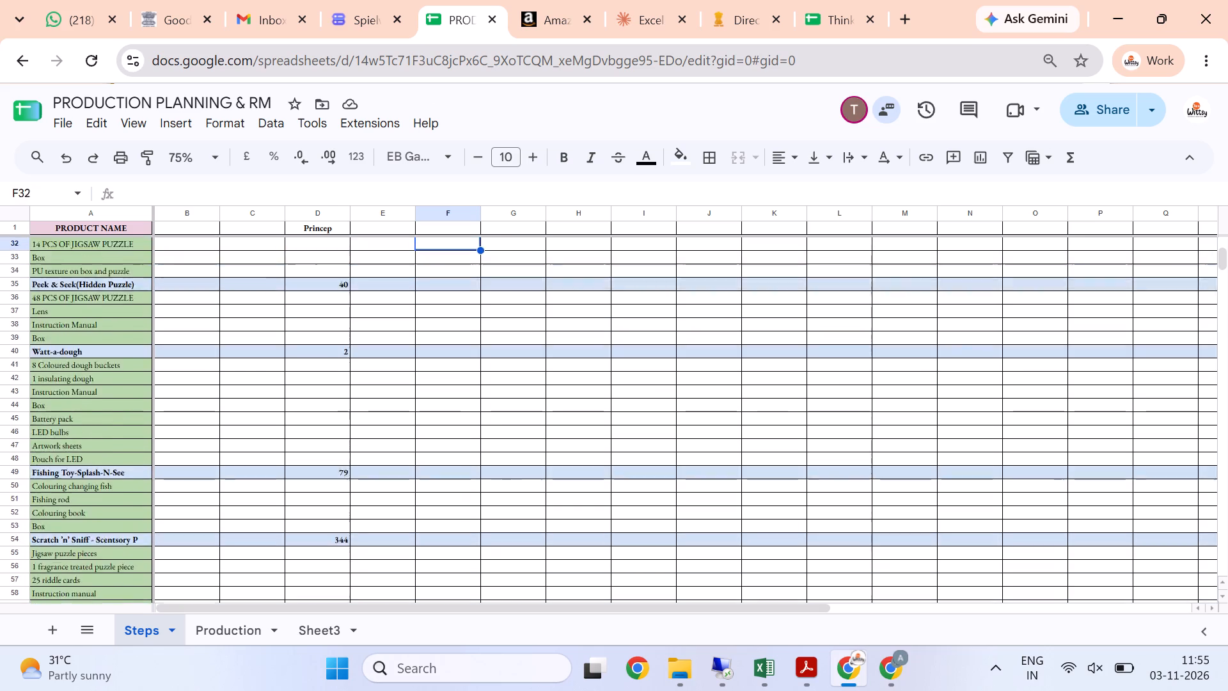
pyautogui.press('Down')
pyautogui.press('Down')
pyautogui.press('Down')
pyautogui.press('Down')
pyautogui.press('Down')
pyautogui.press('Down')
pyautogui.press('Down')
pyautogui.press('Down')
pyautogui.press('Down')
pyautogui.press('Down')
pyautogui.press('Down')
pyautogui.press('Down')
pyautogui.press('Down')
pyautogui.press('Down')
pyautogui.press('Down')
pyautogui.press('Down')
pyautogui.press('Down')
pyautogui.press('Down')
pyautogui.press('Down')
pyautogui.press('Down')
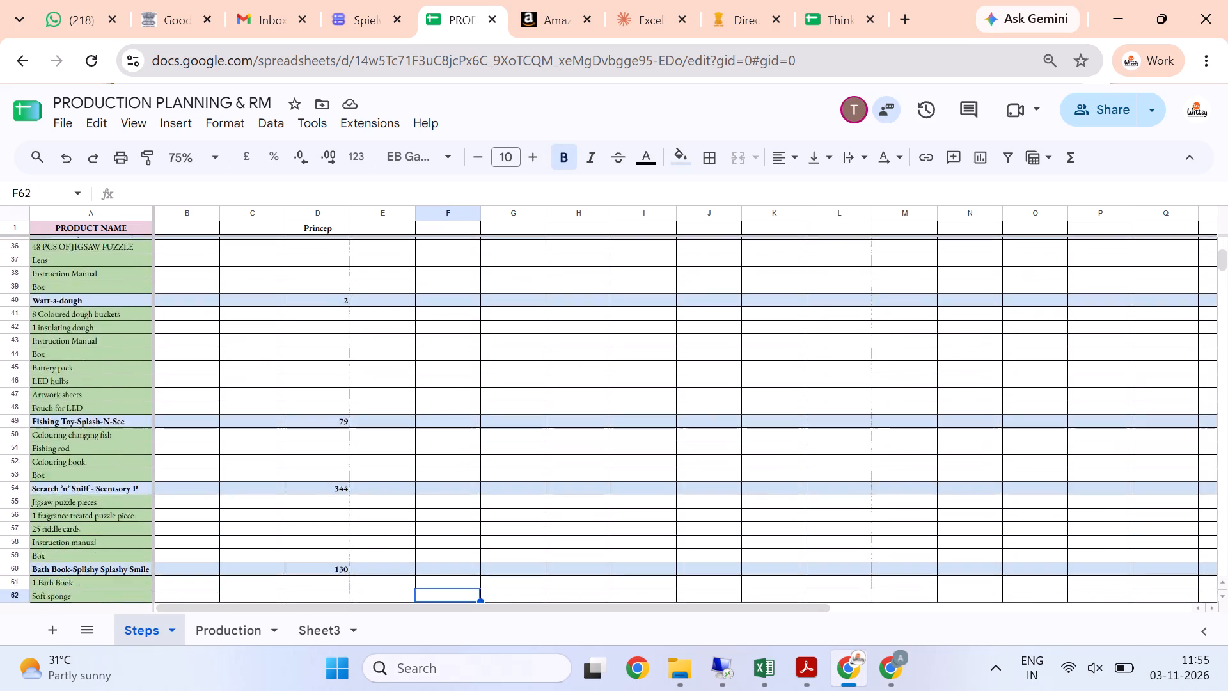
pyautogui.press('Up')
pyautogui.press('Up')
pyautogui.press('Up')
pyautogui.press('Up')
pyautogui.press('Up')
pyautogui.press('Up')
pyautogui.press('Up')
pyautogui.press('Up')
pyautogui.press('Up')
pyautogui.press('Up')
pyautogui.press('Up')
pyautogui.press('Up')
pyautogui.press('Up')
pyautogui.press('Up')
pyautogui.press('Up')
pyautogui.press('Up')
pyautogui.press('Up')
pyautogui.press('Up')
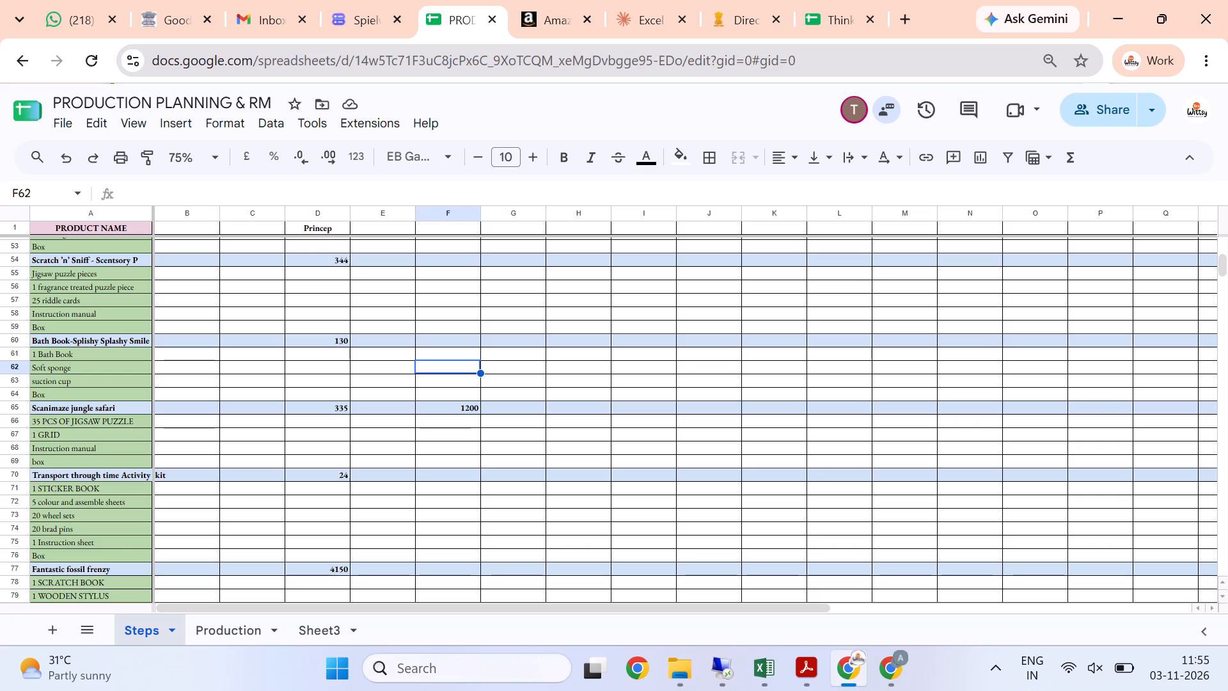
pyautogui.press('Down')
pyautogui.press('Down')
pyautogui.press('Down')
pyautogui.press('Down')
pyautogui.press('Up')
pyautogui.press('Up')
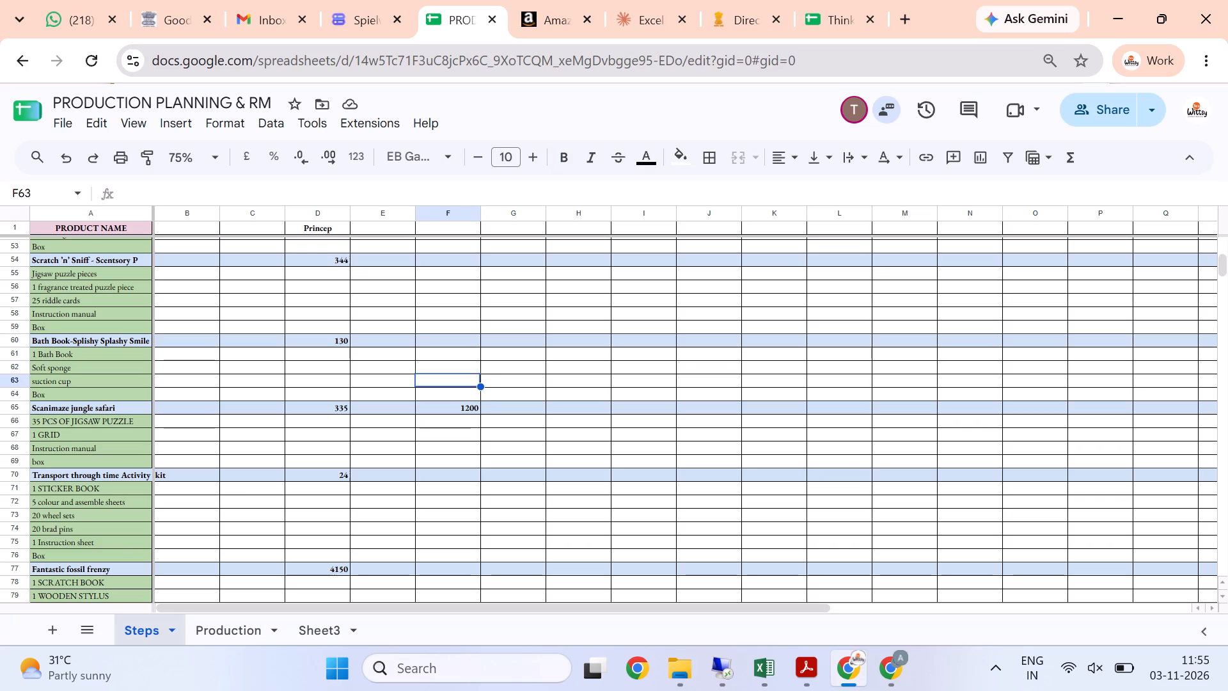
pyautogui.press('Up')
pyautogui.press('Up')
pyautogui.press('Up')
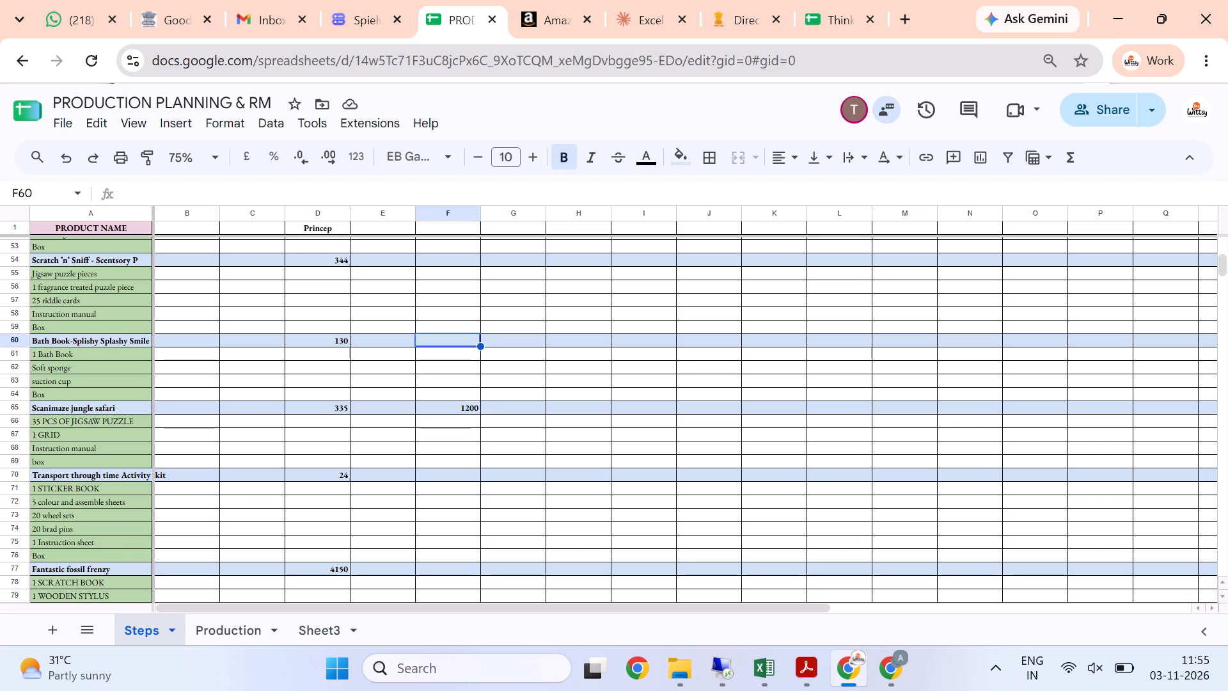
pyautogui.press('Down')
pyautogui.press('Down')
pyautogui.press('Down')
pyautogui.press('Down')
pyautogui.press('Down')
pyautogui.press('Down')
pyautogui.press('Down')
pyautogui.press('Down')
pyautogui.press('Down')
pyautogui.press('Down')
pyautogui.press('Down')
pyautogui.press('Down')
pyautogui.press('Down')
pyautogui.press('Down')
pyautogui.press('Down')
pyautogui.press('Down')
pyautogui.press('Down')
pyautogui.press('Down')
pyautogui.press('Down')
pyautogui.press('Down')
pyautogui.press('Down')
pyautogui.press('Down')
pyautogui.press('Down')
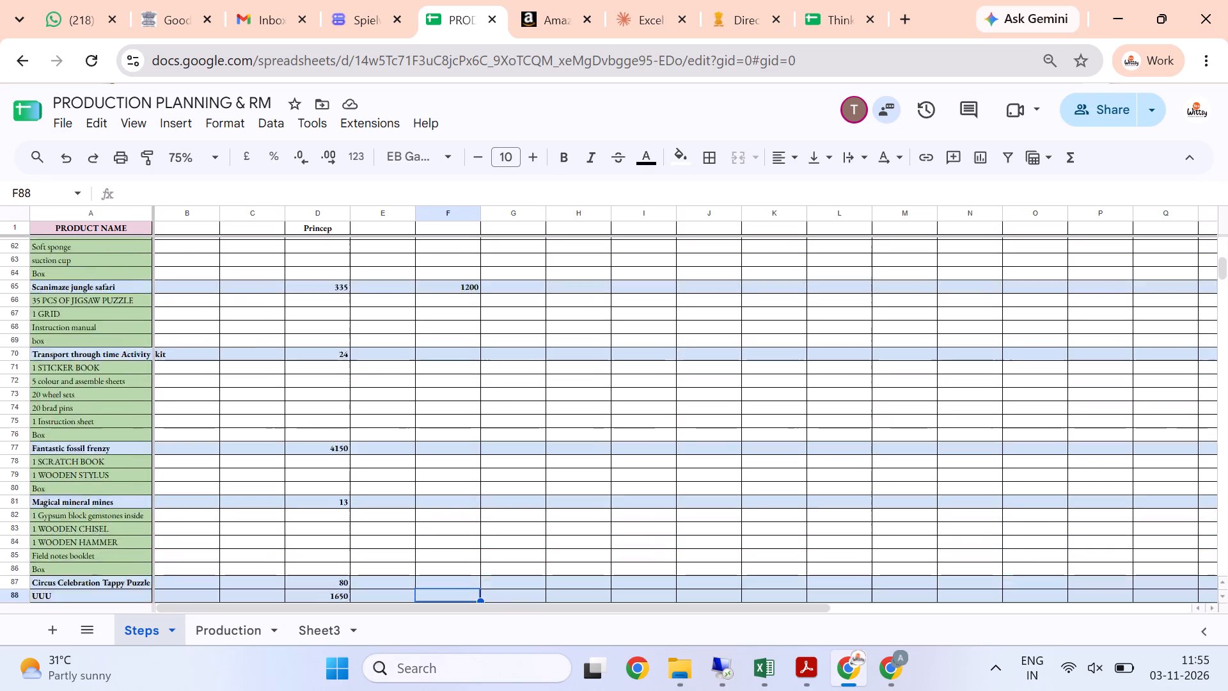
pyautogui.press('Up')
pyautogui.press('Up')
pyautogui.press('Up')
pyautogui.press('Up')
pyautogui.press('Up')
pyautogui.press('Up')
pyautogui.press('Up')
pyautogui.press('Up')
pyautogui.press('Up')
pyautogui.press('Up')
pyautogui.press('Up')
pyautogui.press('Up')
pyautogui.press('Up')
pyautogui.press('Up')
pyautogui.press('Up')
pyautogui.press('Up')
pyautogui.press('Up')
pyautogui.press('Up')
pyautogui.press('Up')
pyautogui.press('Up')
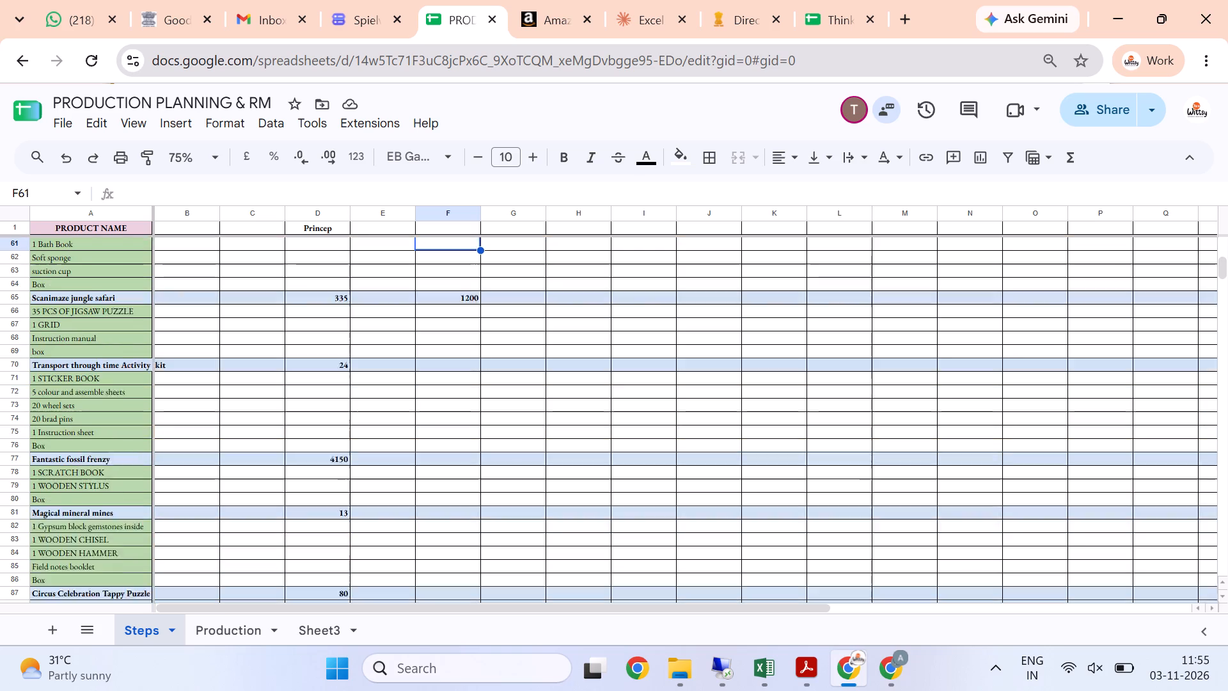
pyautogui.press('Up')
pyautogui.press('Up')
pyautogui.press('Up')
pyautogui.press('Up')
pyautogui.press('Up')
pyautogui.press('Up')
pyautogui.press('Up')
pyautogui.press('Up')
pyautogui.press('Up')
pyautogui.press('Up')
pyautogui.press('Up')
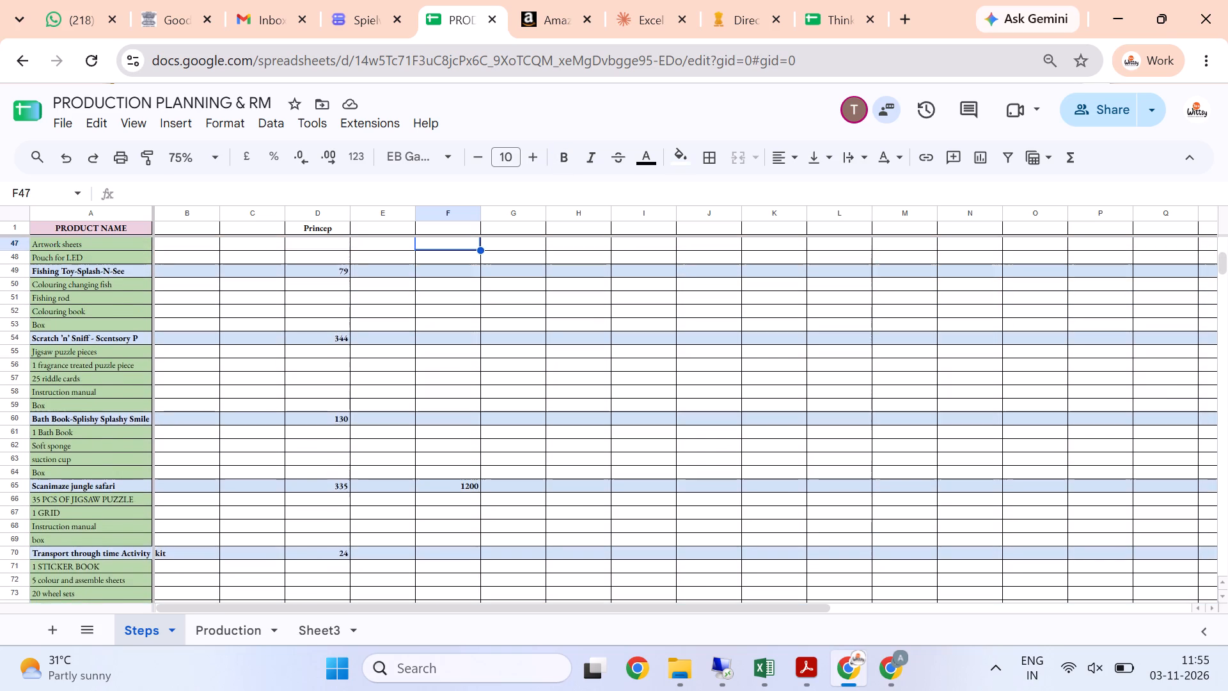
pyautogui.press('Up')
pyautogui.press('Up')
pyautogui.press('Up')
pyautogui.press('Up')
pyautogui.press('Up')
pyautogui.press('Up')
pyautogui.press('Up')
pyautogui.press('Up')
pyautogui.press('Up')
pyautogui.press('Up')
pyautogui.press('Up')
pyautogui.press('Up')
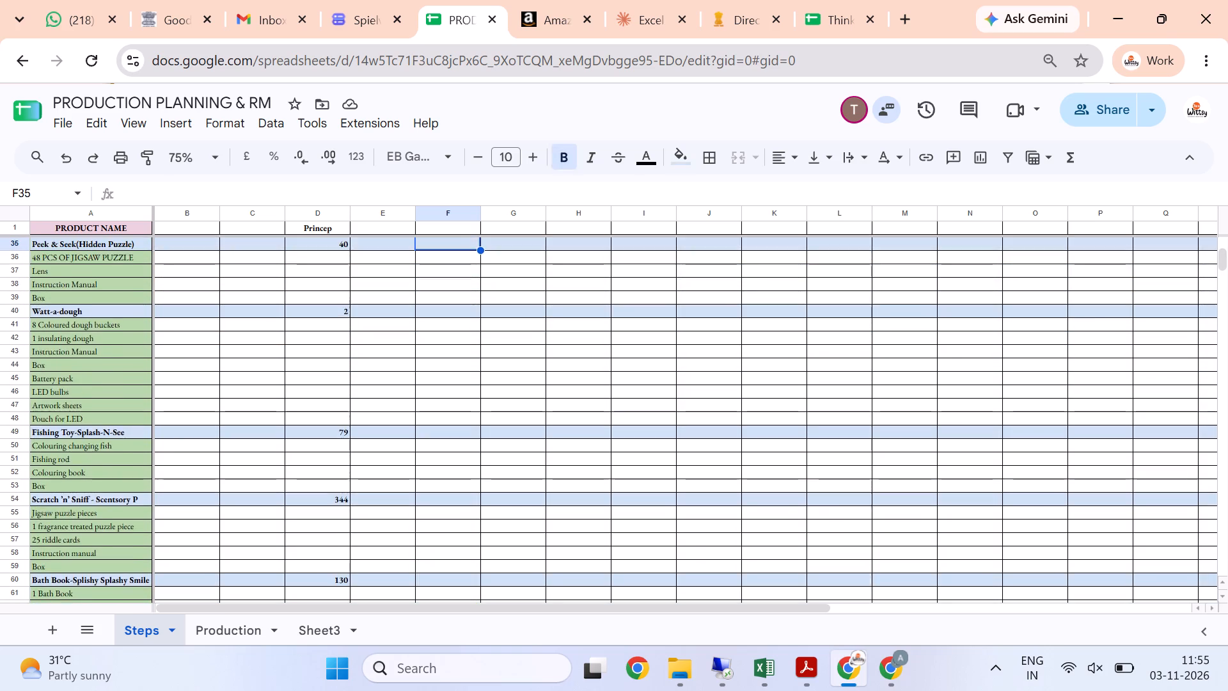
# Enter a quantity of 138 for Peek & Seek(Hidden Puzzle) in column F.
pyautogui.press('Up')
pyautogui.press('Up')
pyautogui.press('Up')
pyautogui.press('Down')
pyautogui.press('Down')
pyautogui.press('Down')
pyautogui.press('Left')
pyautogui.press('Left')
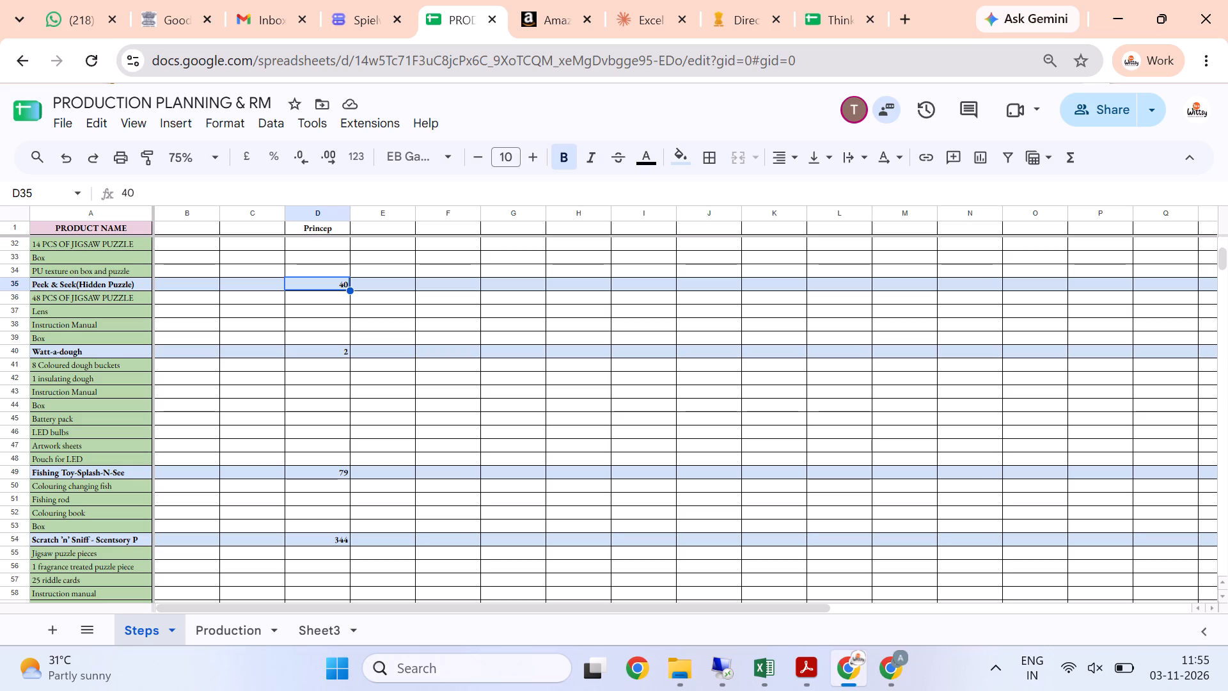
pyautogui.press('Right')
pyautogui.press('Right')
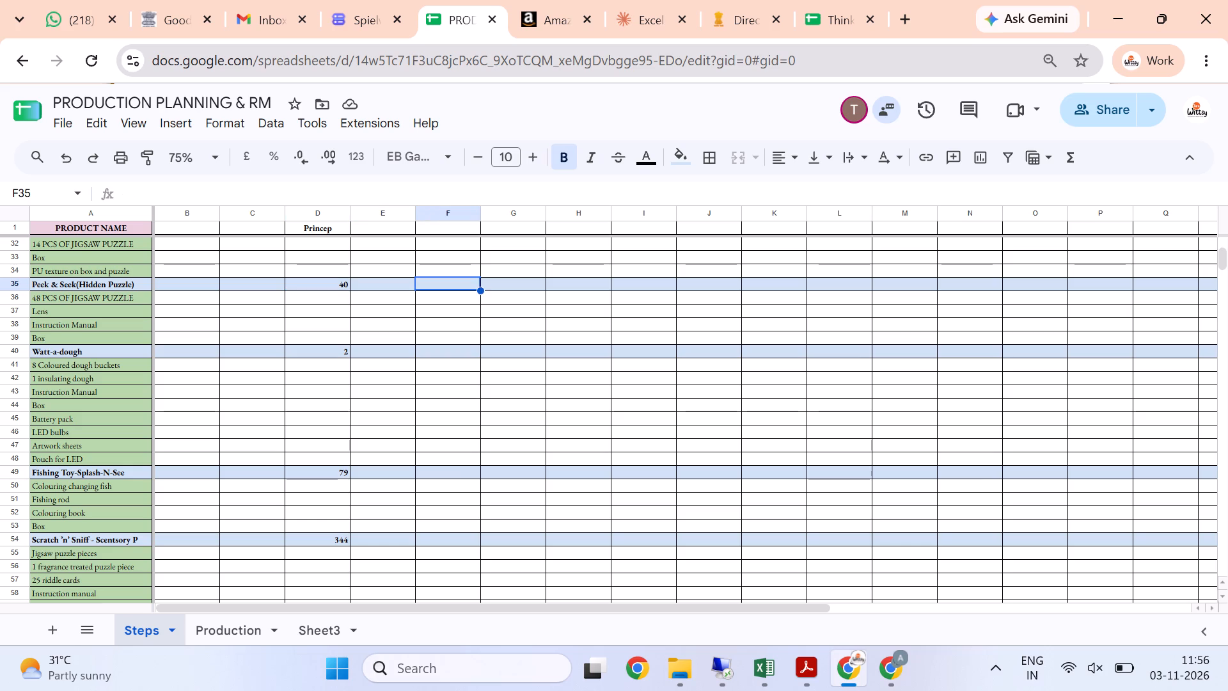
pyautogui.press('1')
pyautogui.write('38')
pyautogui.press('Return')
pyautogui.press('Up')
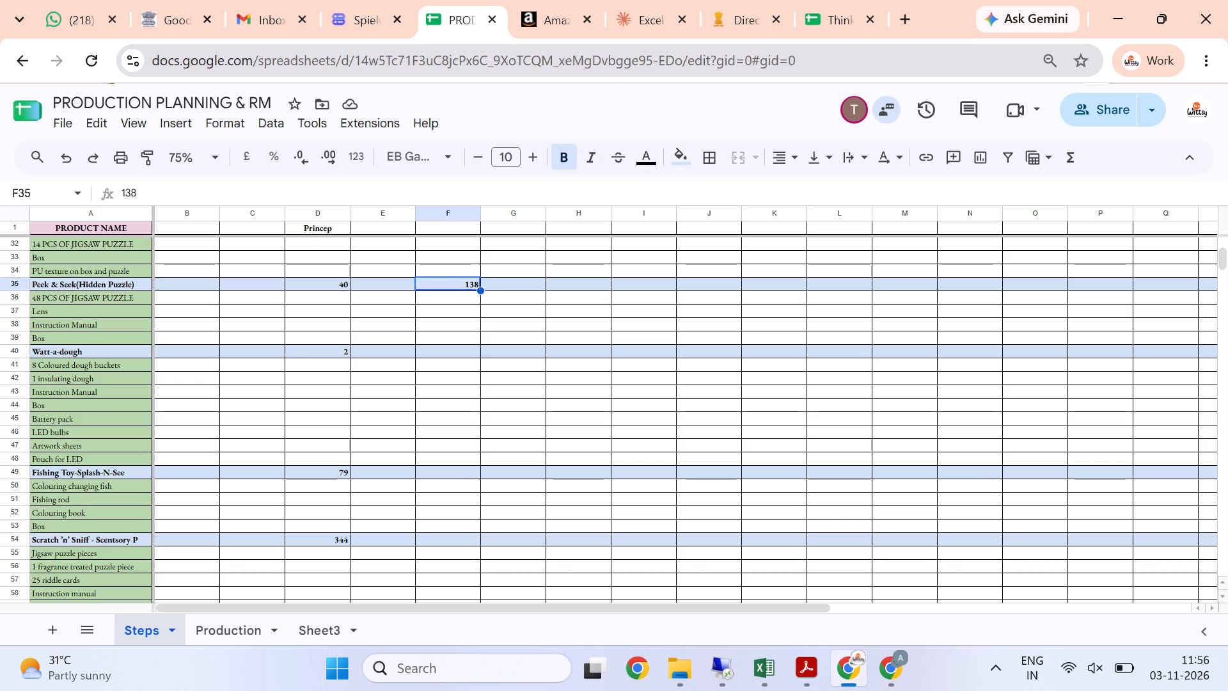
pyautogui.press('Down')
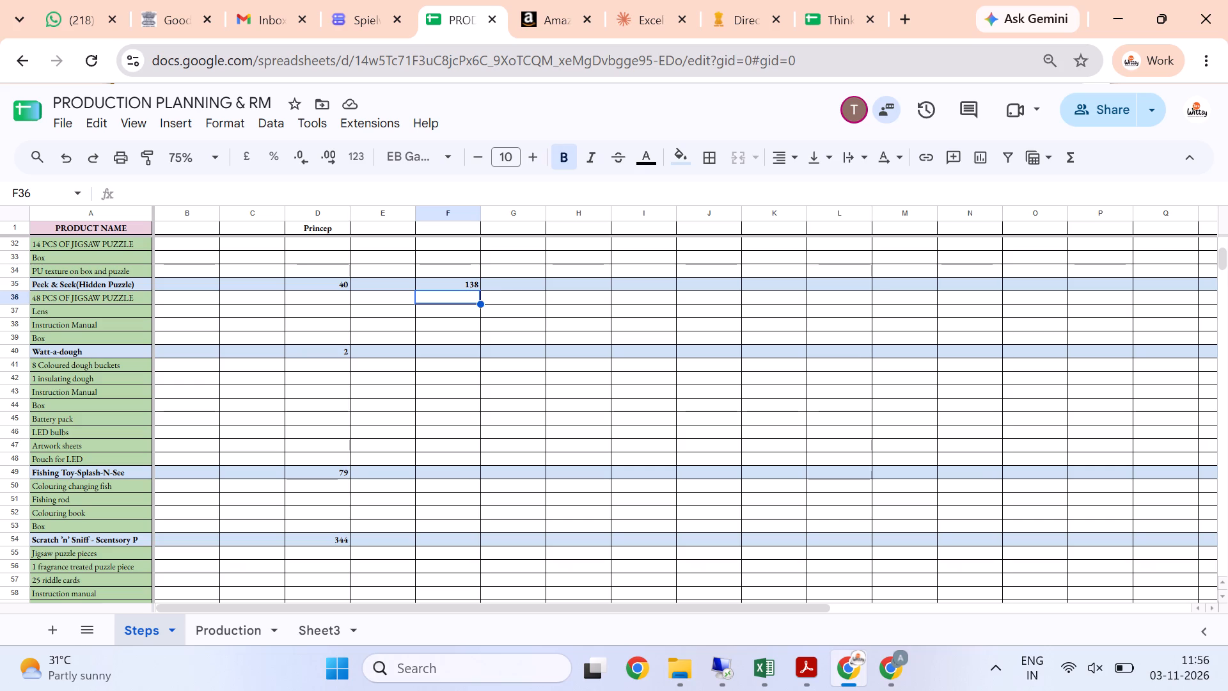
pyautogui.press('Up')
pyautogui.press('Up')
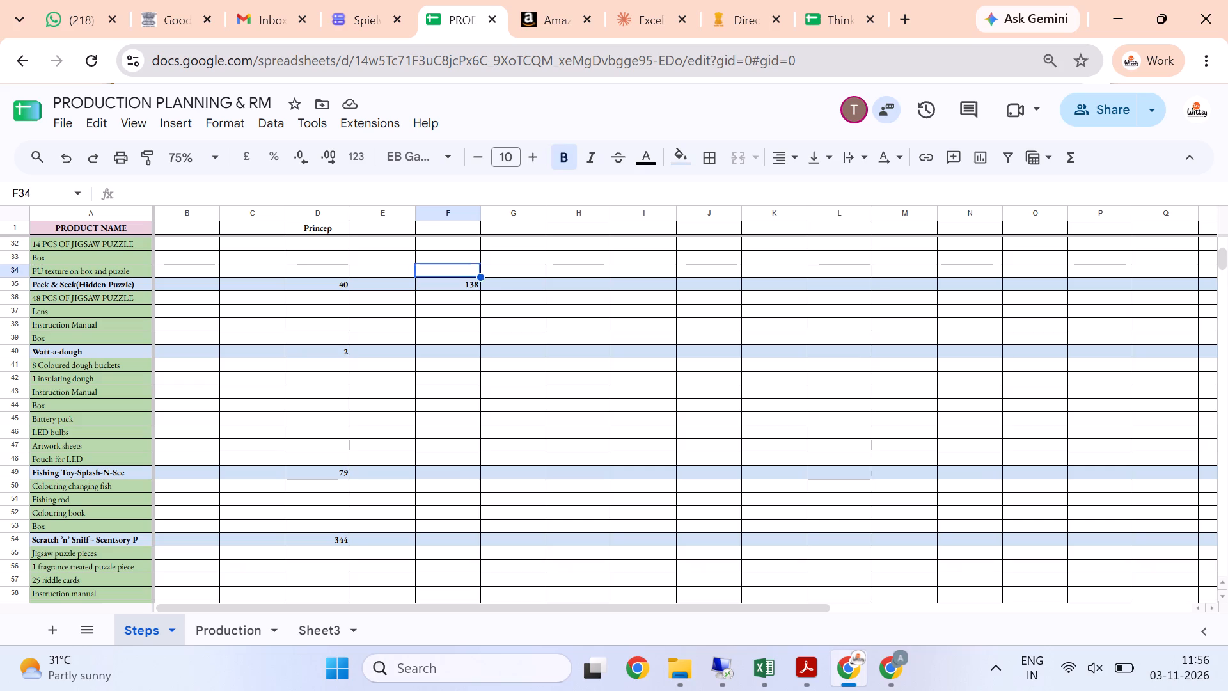
# Review the product rows along column F from the Code Crunchers parts down to Transport through time Activity kit.
pyautogui.press('Up')
pyautogui.press('Up')
pyautogui.press('Up')
pyautogui.press('Up')
pyautogui.press('Up')
pyautogui.press('Up')
pyautogui.press('Up')
pyautogui.press('Up')
pyautogui.press('Up')
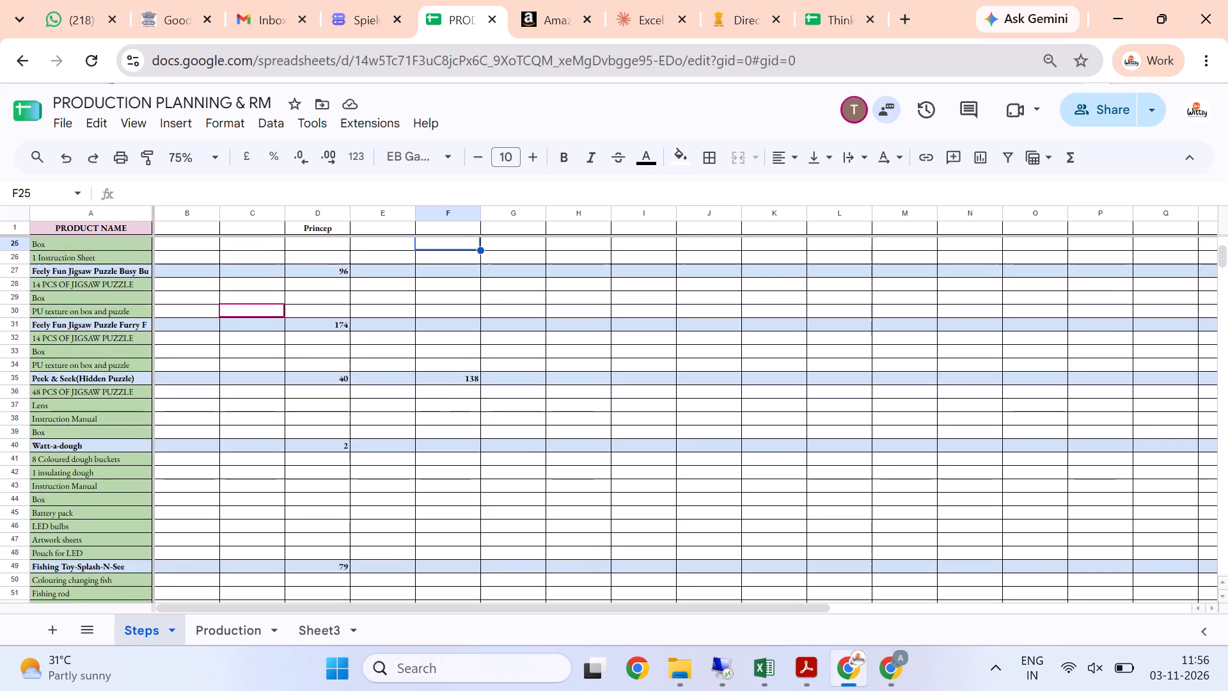
pyautogui.press('Up')
pyautogui.press('Up')
pyautogui.press('Up')
pyautogui.press('Down')
pyautogui.press('Down')
pyautogui.press('Down')
pyautogui.press('Down')
pyautogui.press('Down')
pyautogui.press('Down')
pyautogui.press('Down')
pyautogui.press('Down')
pyautogui.press('Down')
pyautogui.press('Down')
pyautogui.press('Down')
pyautogui.press('Down')
pyautogui.press('Down')
pyautogui.press('Down')
pyautogui.press('Down')
pyautogui.press('Down')
pyautogui.press('Down')
pyautogui.press('Down')
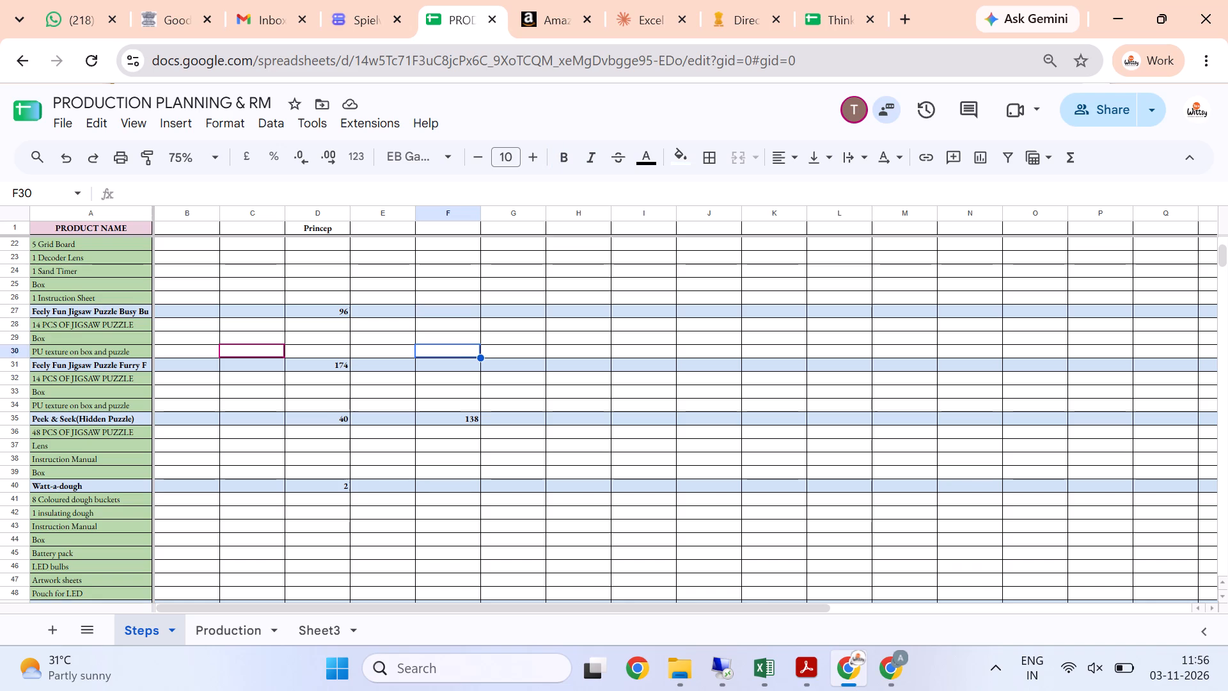
pyautogui.press('Up')
pyautogui.press('Up')
pyautogui.press('Up')
pyautogui.press('Up')
pyautogui.press('Up')
pyautogui.press('Up')
pyautogui.press('Up')
pyautogui.press('Up')
pyautogui.press('Up')
pyautogui.press('Up')
pyautogui.press('Up')
pyautogui.press('Up')
pyautogui.press('Up')
pyautogui.press('Up')
pyautogui.press('Up')
pyautogui.press('Up')
pyautogui.press('Up')
pyautogui.press('Up')
pyautogui.press('Up')
pyautogui.press('Up')
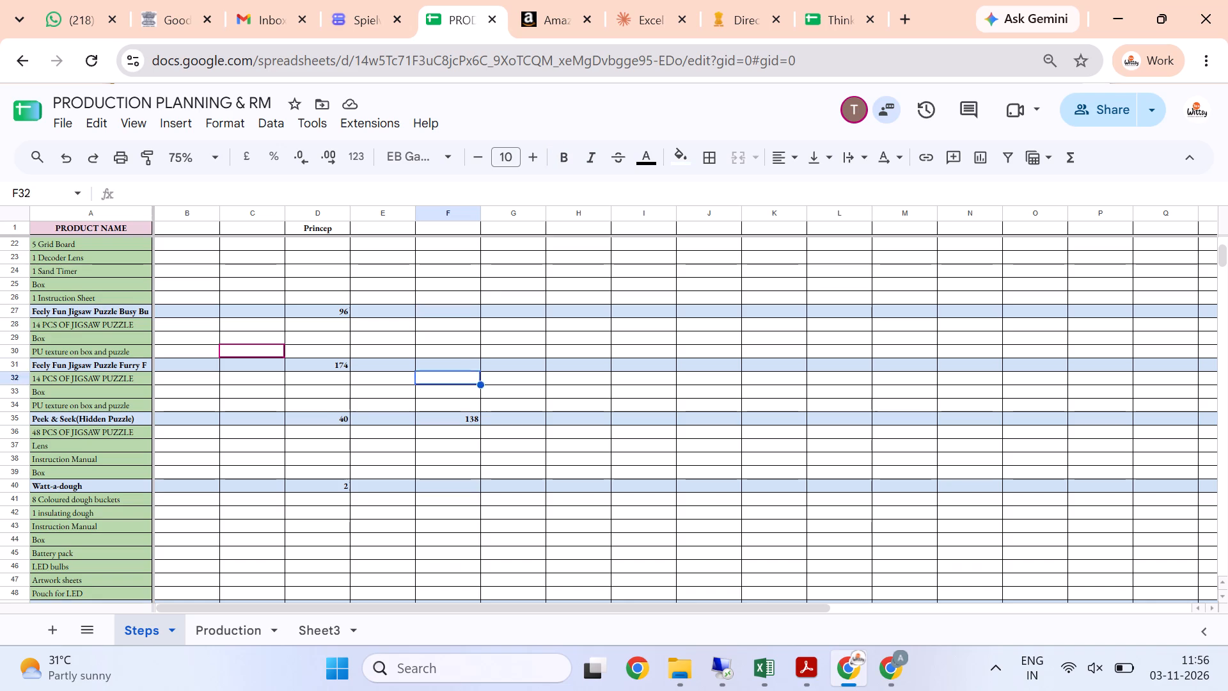
pyautogui.press('Up')
pyautogui.press('Down')
pyautogui.press('Down')
pyautogui.press('Down')
pyautogui.press('Down')
pyautogui.press('Down')
pyautogui.press('Down')
pyautogui.press('Down')
pyautogui.press('Down')
pyautogui.press('Down')
pyautogui.press('Down')
pyautogui.press('Down')
pyautogui.press('Down')
pyautogui.press('Down')
pyautogui.press('Down')
pyautogui.press('Down')
pyautogui.press('Down')
pyautogui.press('Down')
pyautogui.press('Down')
pyautogui.press('Down')
pyautogui.press('Down')
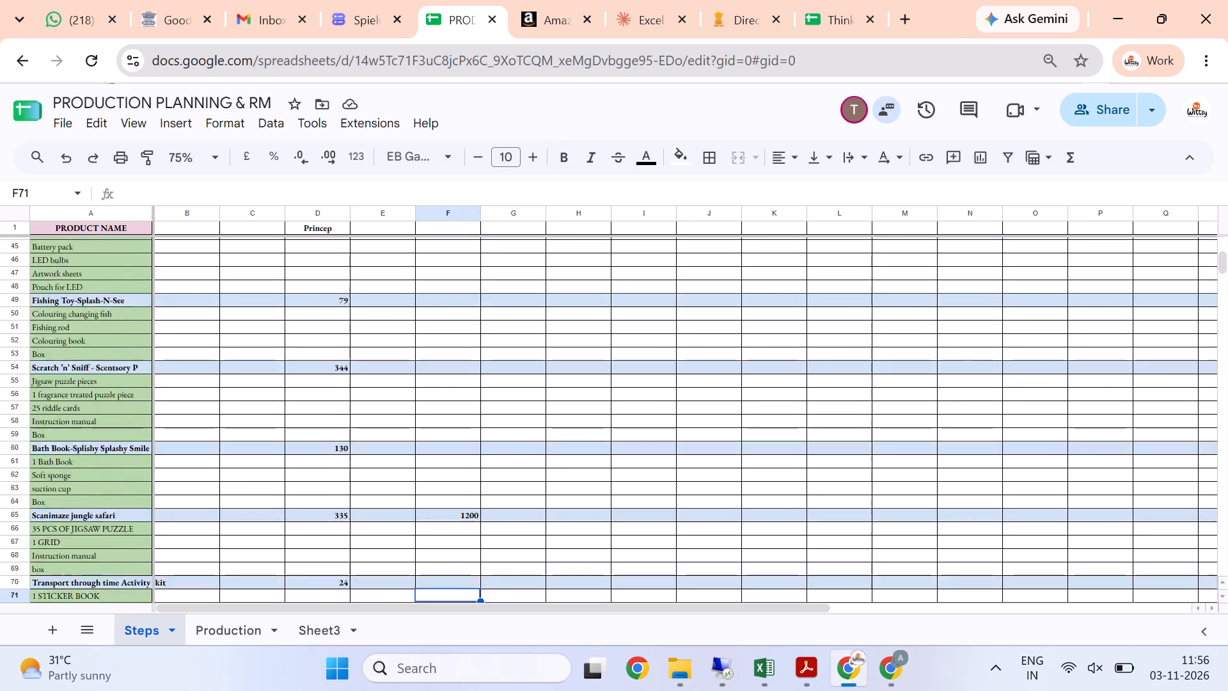
# Enter a quantity of 10 for Circus Celebration Tappy Puzzle in column F.
pyautogui.press('Up')
pyautogui.press('Up')
pyautogui.press('Up')
pyautogui.press('Up')
pyautogui.press('Up')
pyautogui.press('Up')
pyautogui.press('Up')
pyautogui.press('Up')
pyautogui.press('Up')
pyautogui.press('Up')
pyautogui.press('Up')
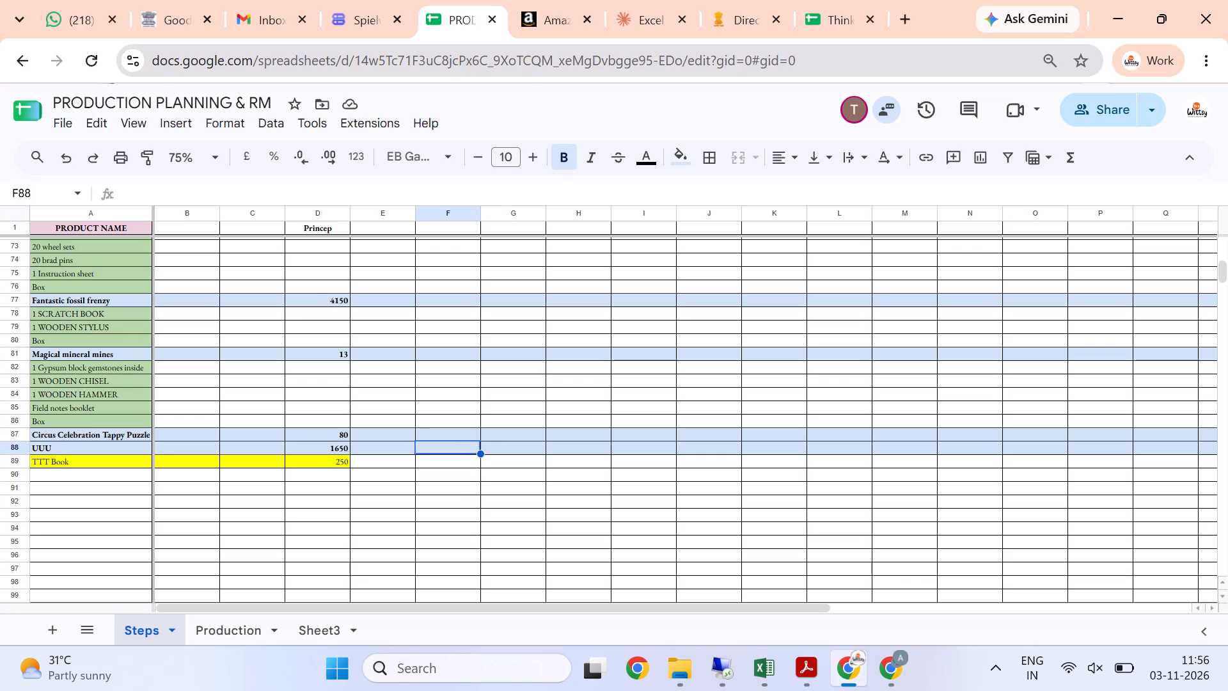
pyautogui.press('Up')
pyautogui.write('10')
pyautogui.press('Return')
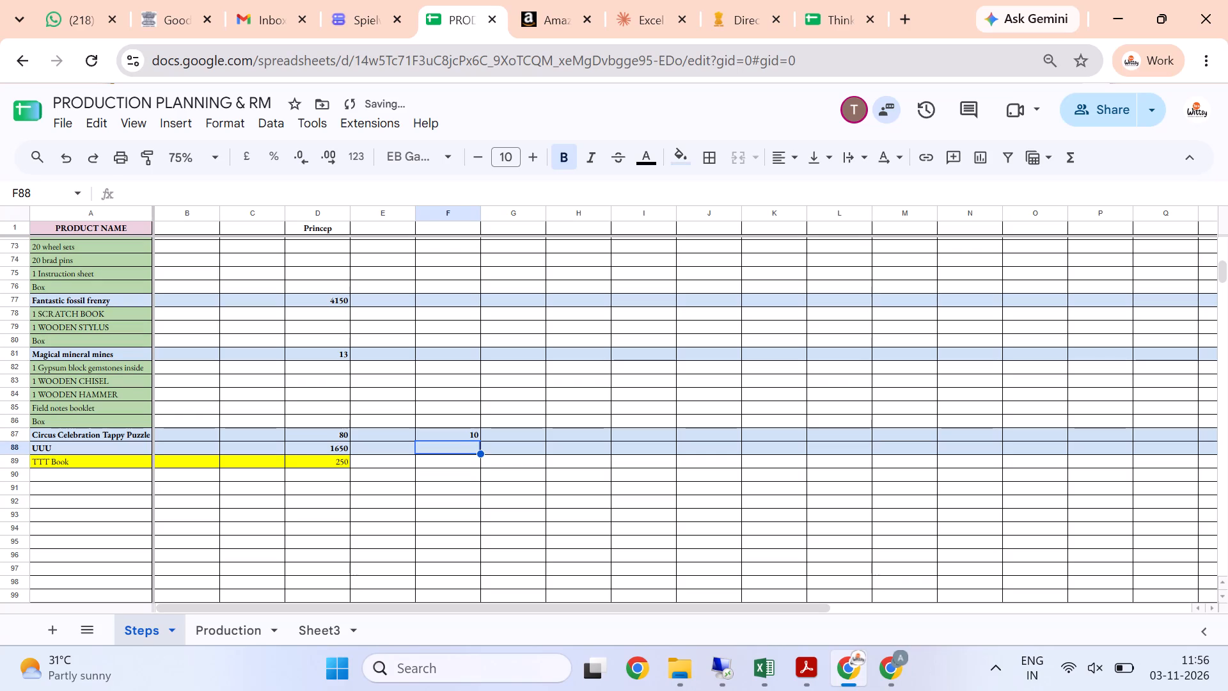
# Enter the heading Kamakhya in the header row of column F.
pyautogui.press('Down')
pyautogui.press('Down')
pyautogui.press('Up')
pyautogui.press('Up')
pyautogui.press('Up')
pyautogui.press('Up')
pyautogui.press('Up')
pyautogui.press('Up')
pyautogui.press('Up')
pyautogui.press('Up')
pyautogui.press('Up')
pyautogui.press('Up')
pyautogui.press('Up')
pyautogui.press('Up')
pyautogui.press('Up')
pyautogui.press('Up')
pyautogui.press('Up')
pyautogui.press('Up')
pyautogui.press('Up')
pyautogui.press('Up')
pyautogui.press('Up')
pyautogui.press('Up')
pyautogui.press('Up')
pyautogui.press('Up')
pyautogui.press('Up')
pyautogui.press('Up')
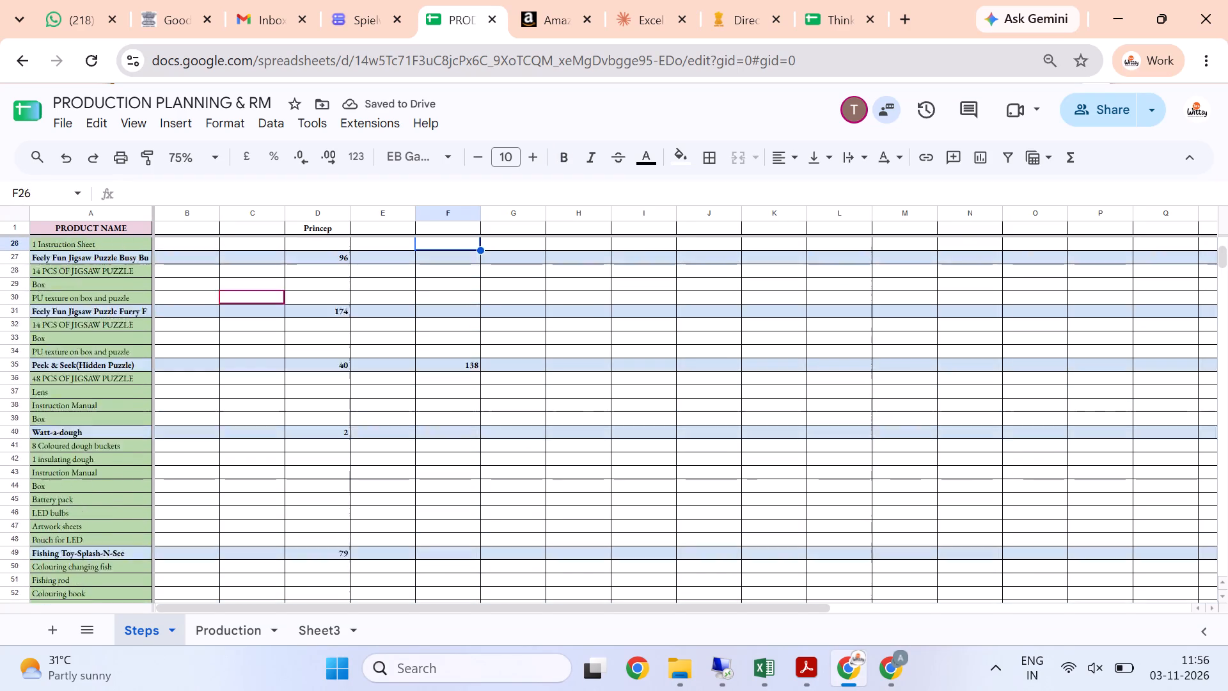
pyautogui.press('Down')
pyautogui.press('Down')
pyautogui.press('Left')
pyautogui.press('Left')
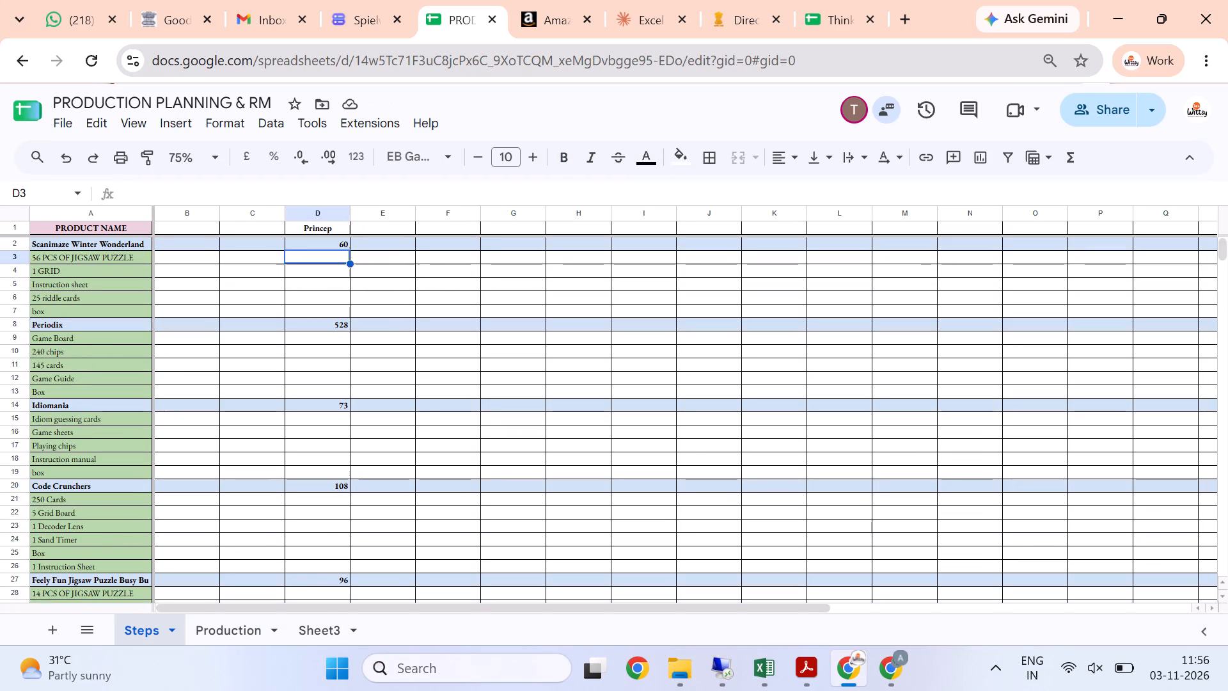
pyautogui.press('Up')
pyautogui.press('Down')
pyautogui.press('Down')
pyautogui.press('Down')
pyautogui.press('Up')
pyautogui.press('Up')
pyautogui.press('Up')
pyautogui.press('Right')
pyautogui.press('Right')
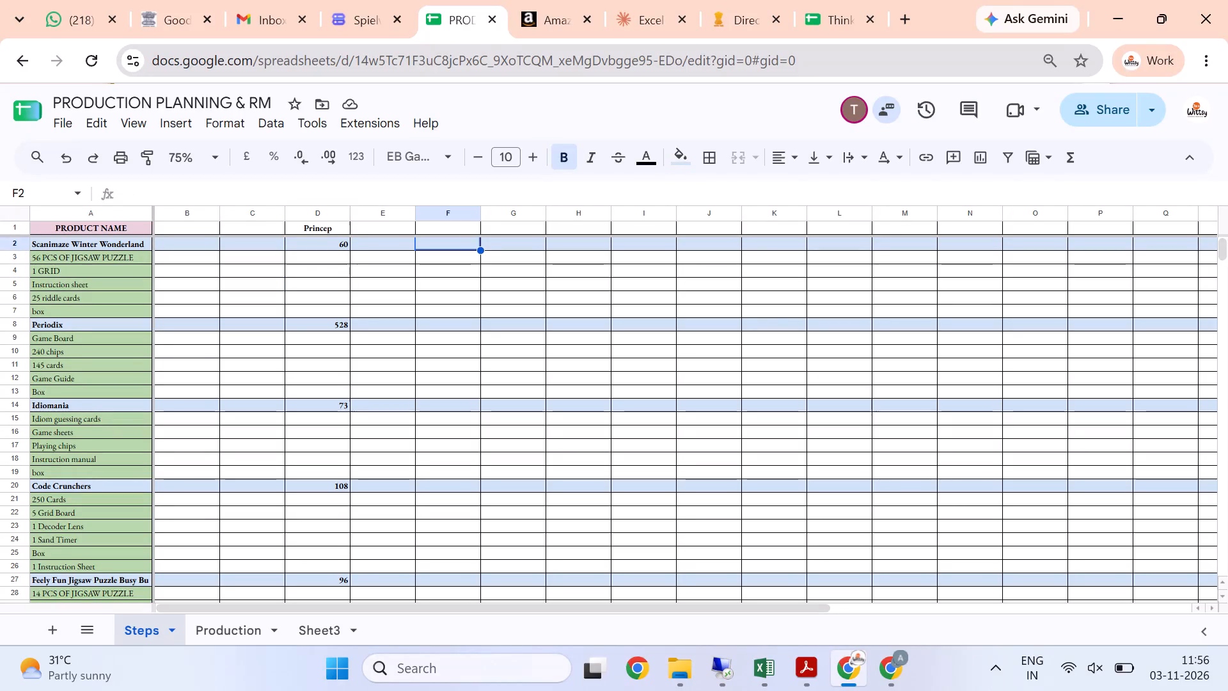
pyautogui.press('Up')
pyautogui.write('Kamakhya')
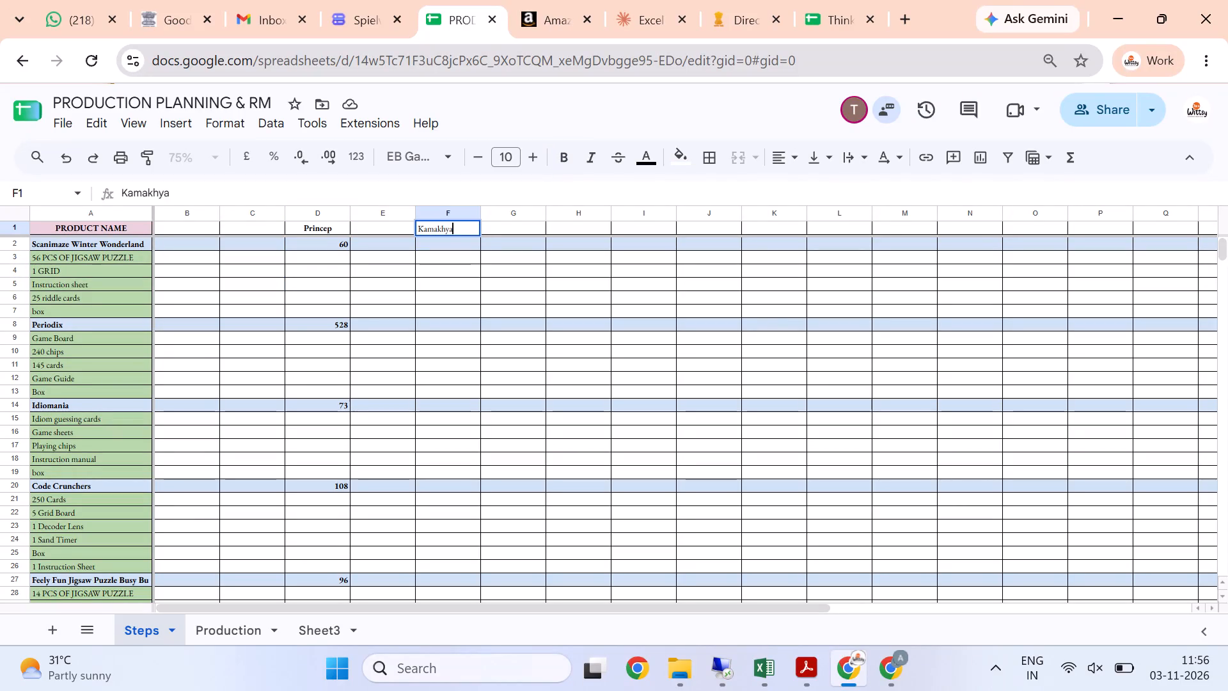
pyautogui.press('Return')
# Center the Kamakhya heading horizontally and make it bold.
pyautogui.press('Up')
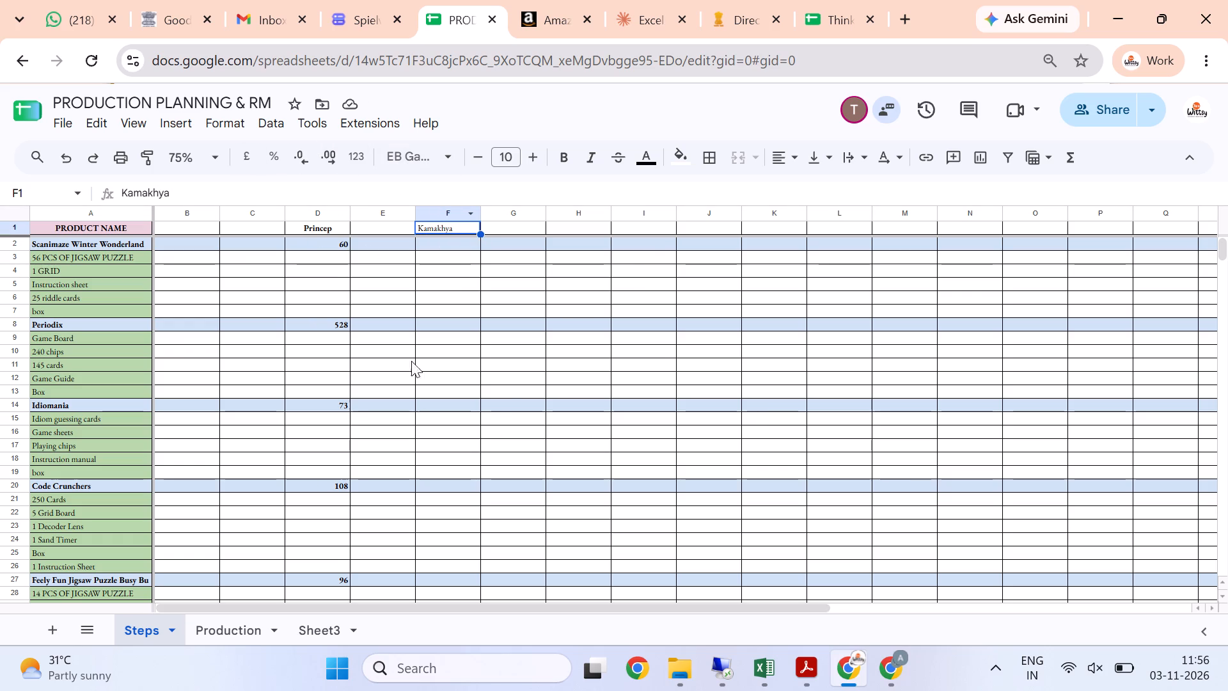
pyautogui.click(791, 157)
pyautogui.click(811, 193)
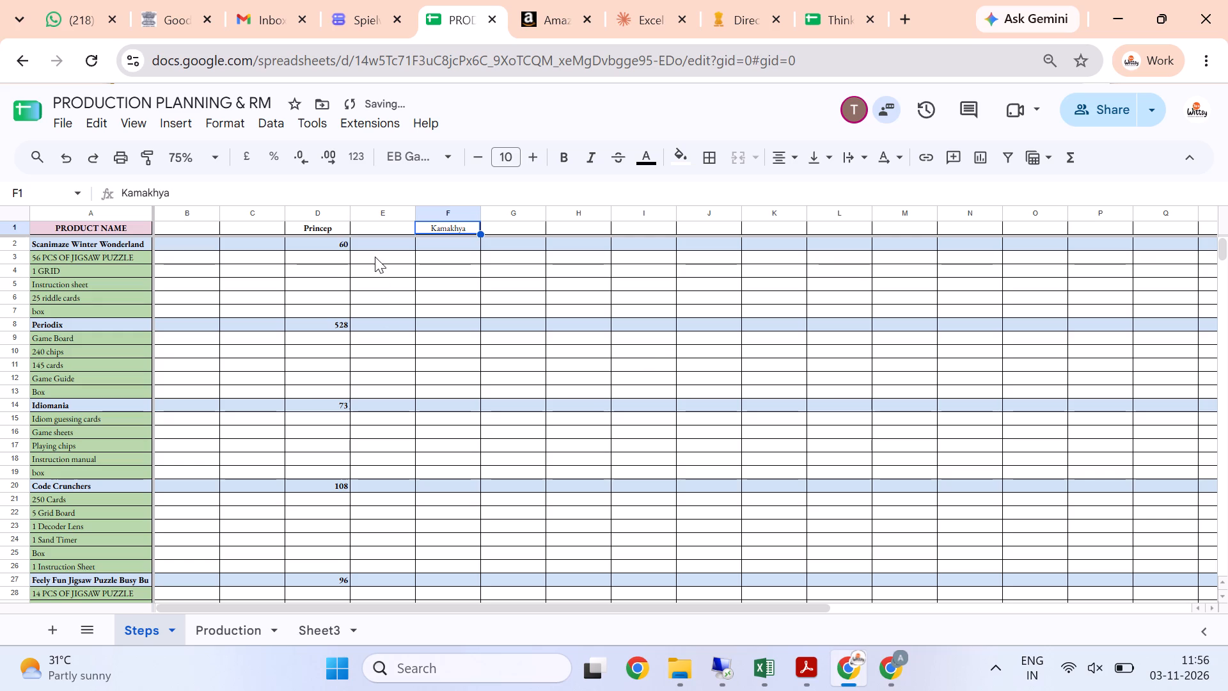
pyautogui.hotkey('ctrl', 'b')
pyautogui.click(432, 420)
# Insert one blank row above Scanimaze Winter Wonderland, directly below the header row.
pyautogui.scroll(-5, 441, 423)
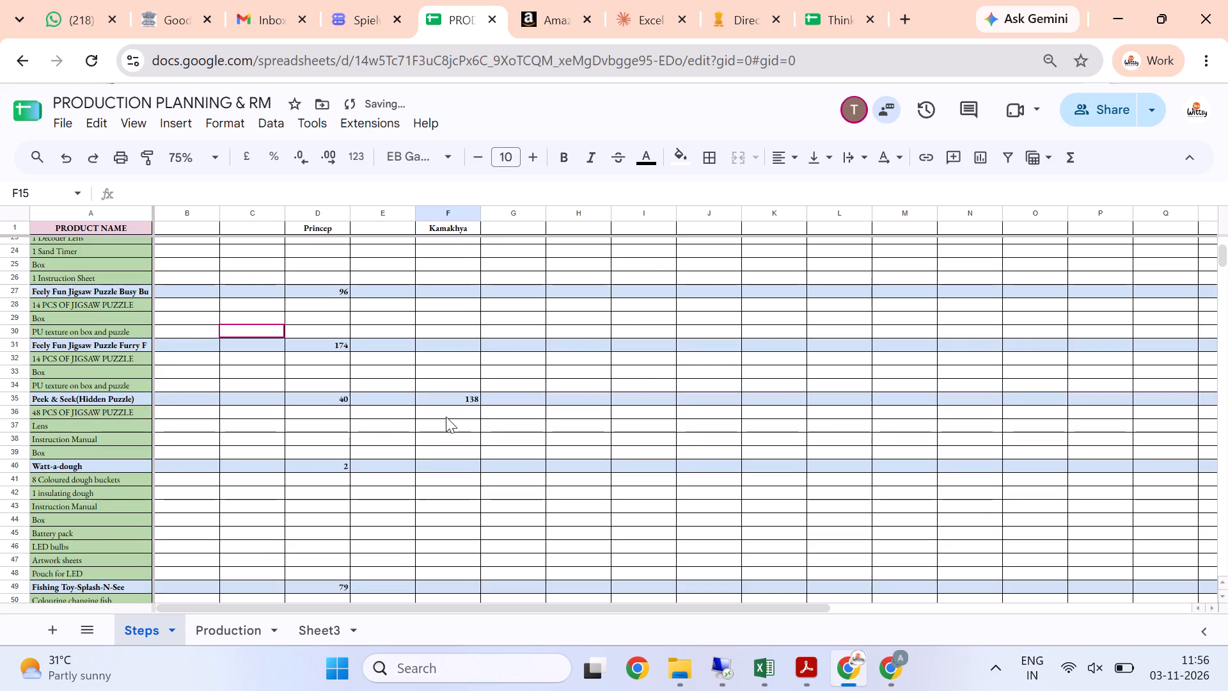
pyautogui.scroll(6, 442, 405)
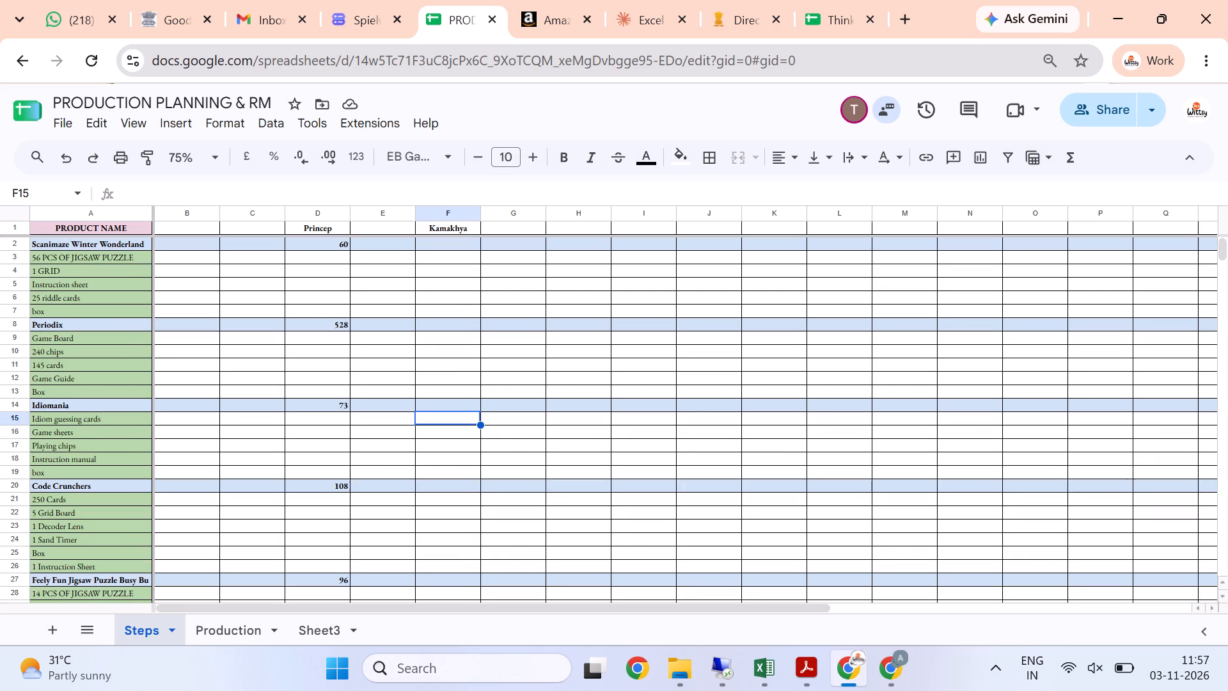
pyautogui.scroll(-2, 433, 410)
pyautogui.scroll(6, 433, 410)
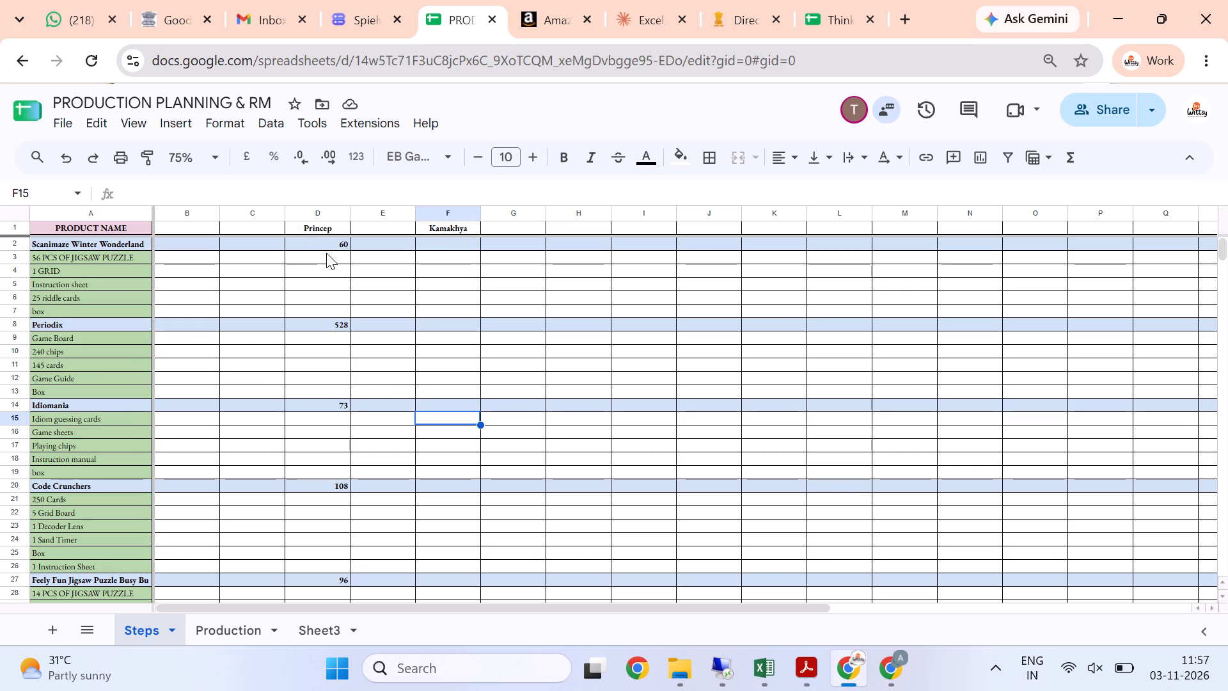
pyautogui.click(7, 242)
pyautogui.rightClick(7, 242)
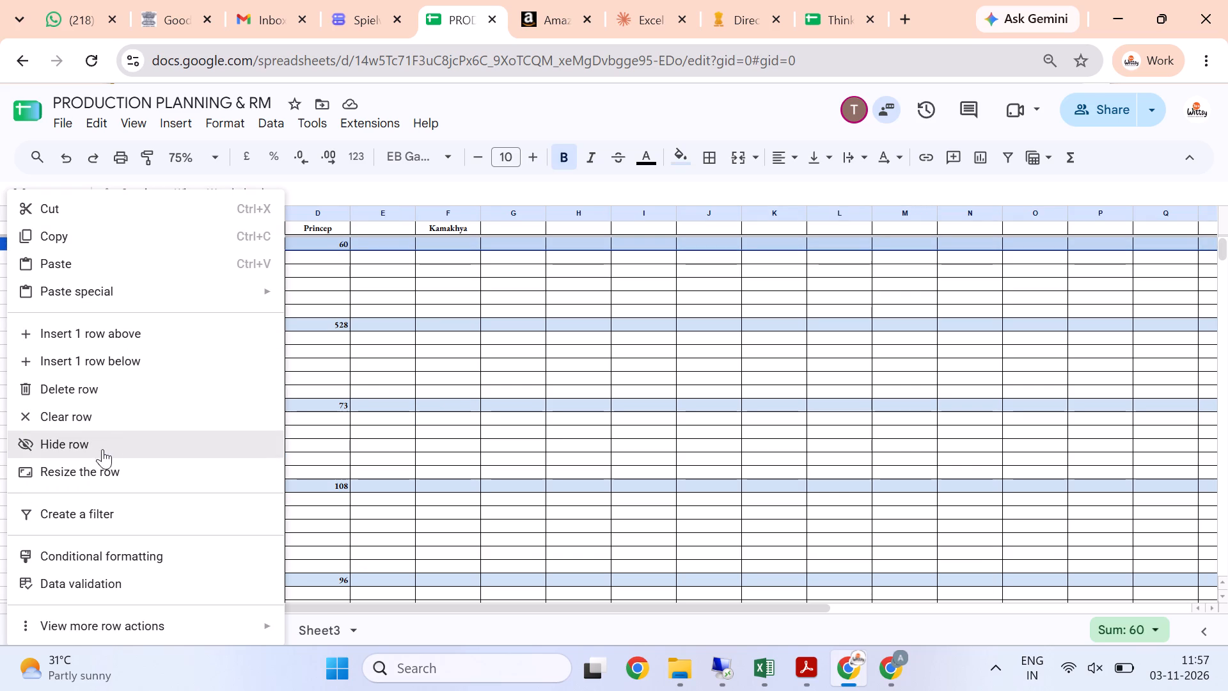
pyautogui.click(151, 337)
# Merge the Princep heading across columns D and E, and the Kamakhya heading across columns F and G.
pyautogui.click(313, 242)
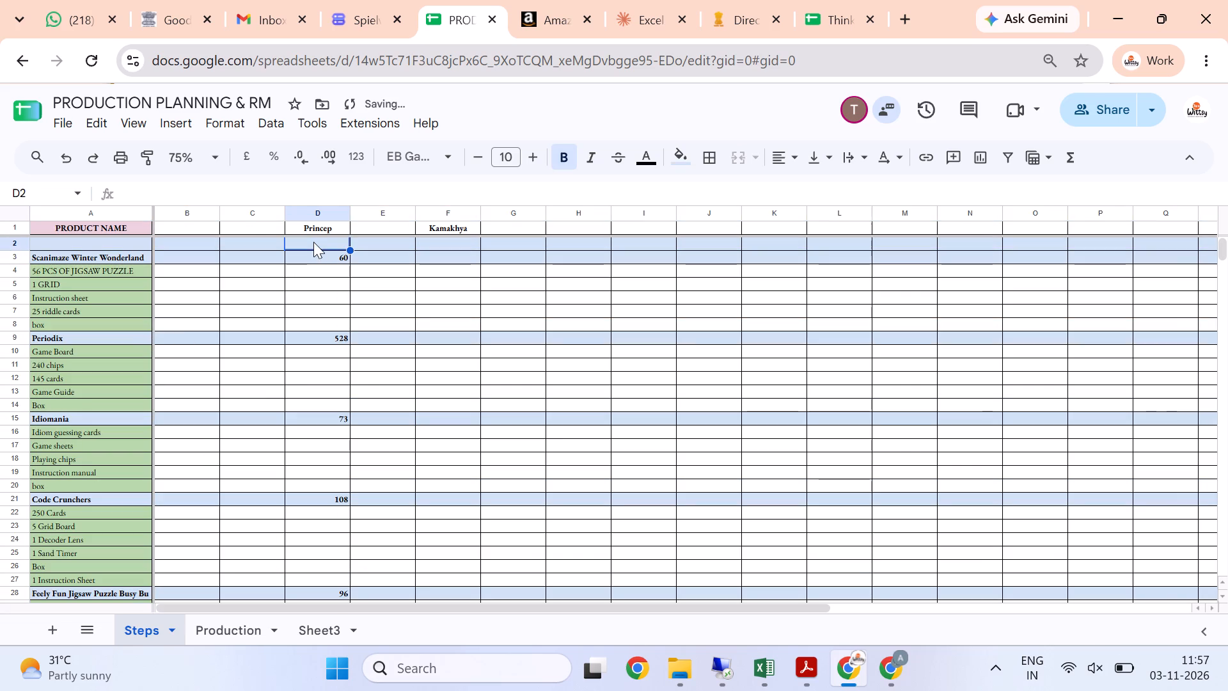
pyautogui.moveTo(310, 231); pyautogui.dragTo(375, 230)
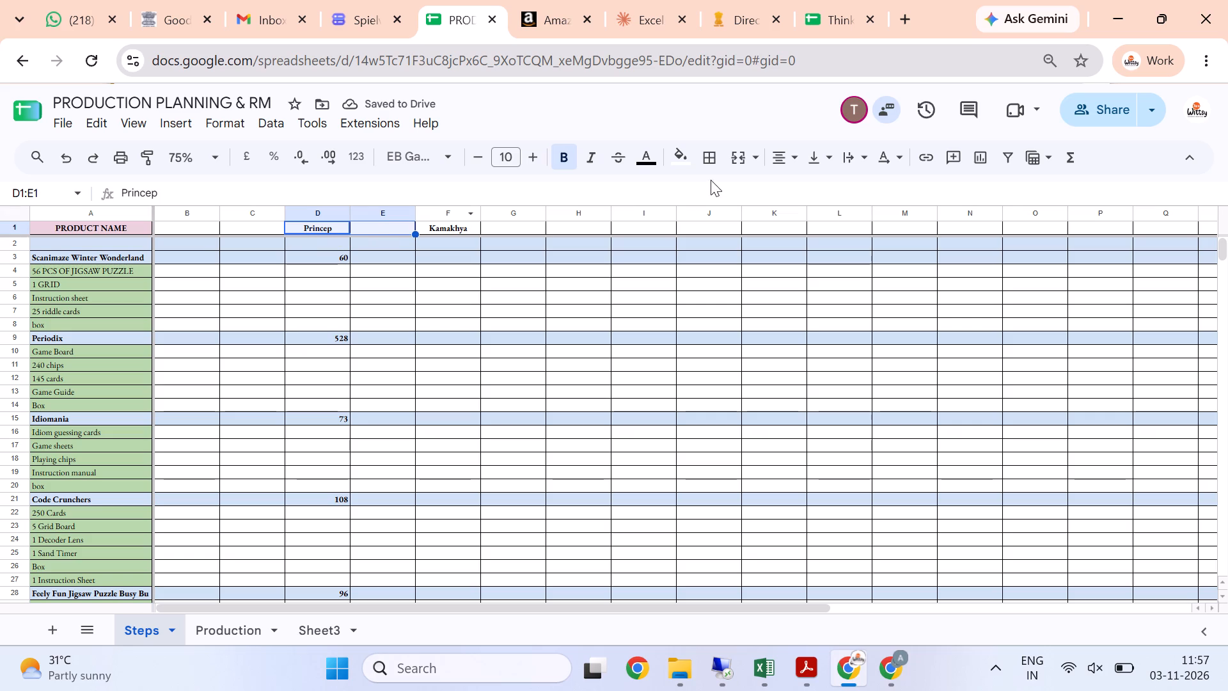
pyautogui.click(741, 157)
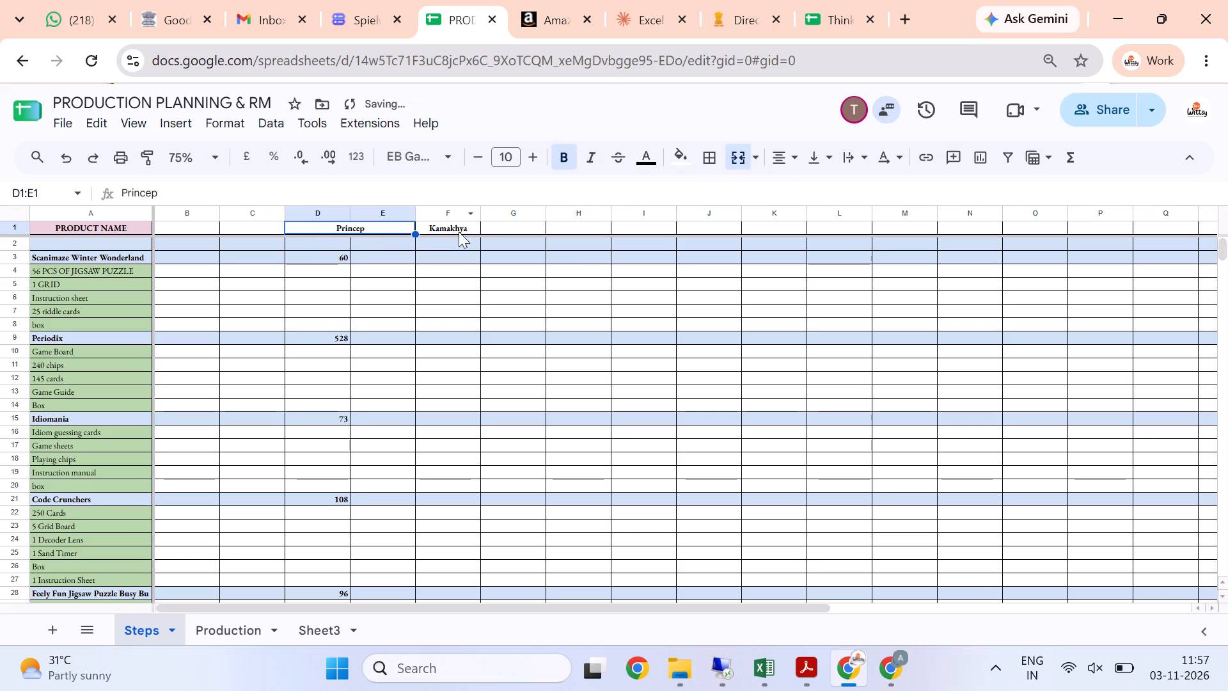
pyautogui.moveTo(450, 223); pyautogui.dragTo(521, 223)
pyautogui.click(729, 160)
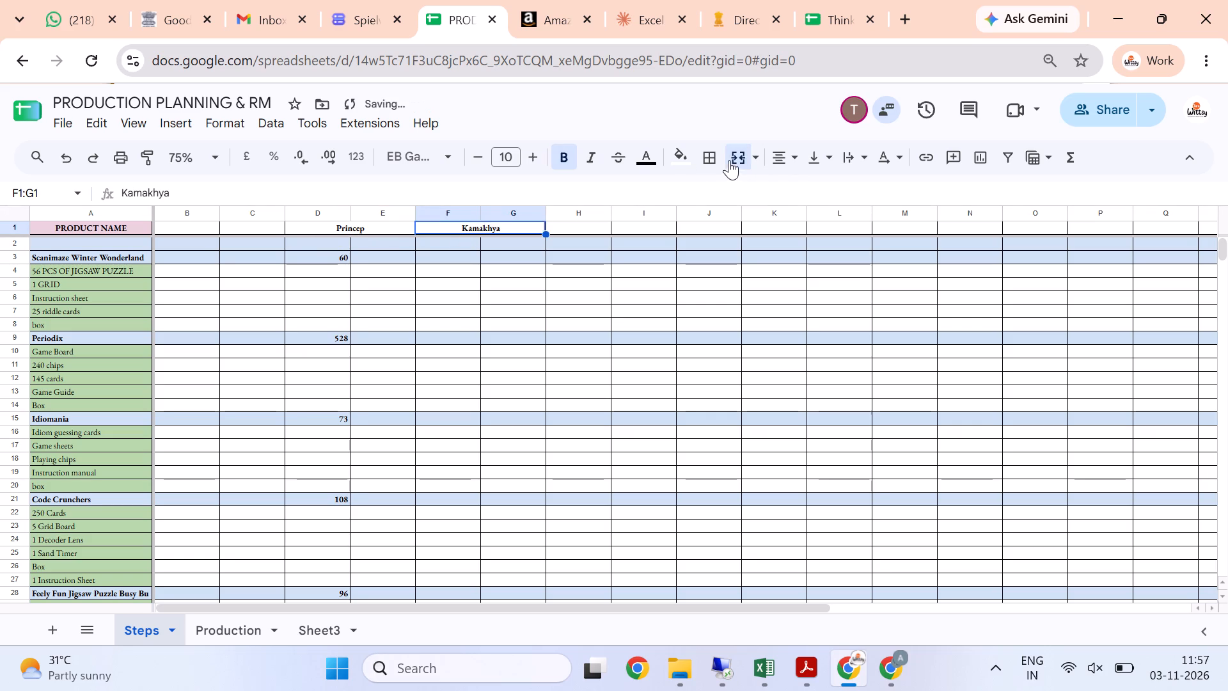
pyautogui.click(540, 356)
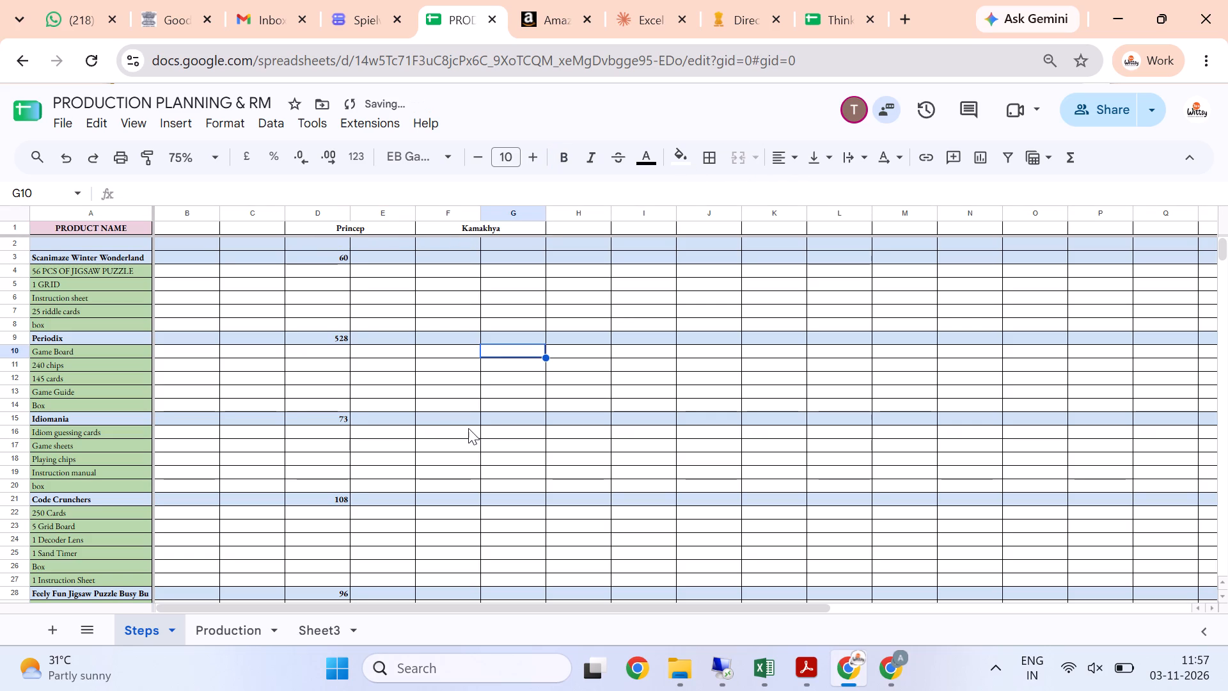
# Enter the subheading Stock in Hand under Princep in cell D2.
pyautogui.click(326, 243)
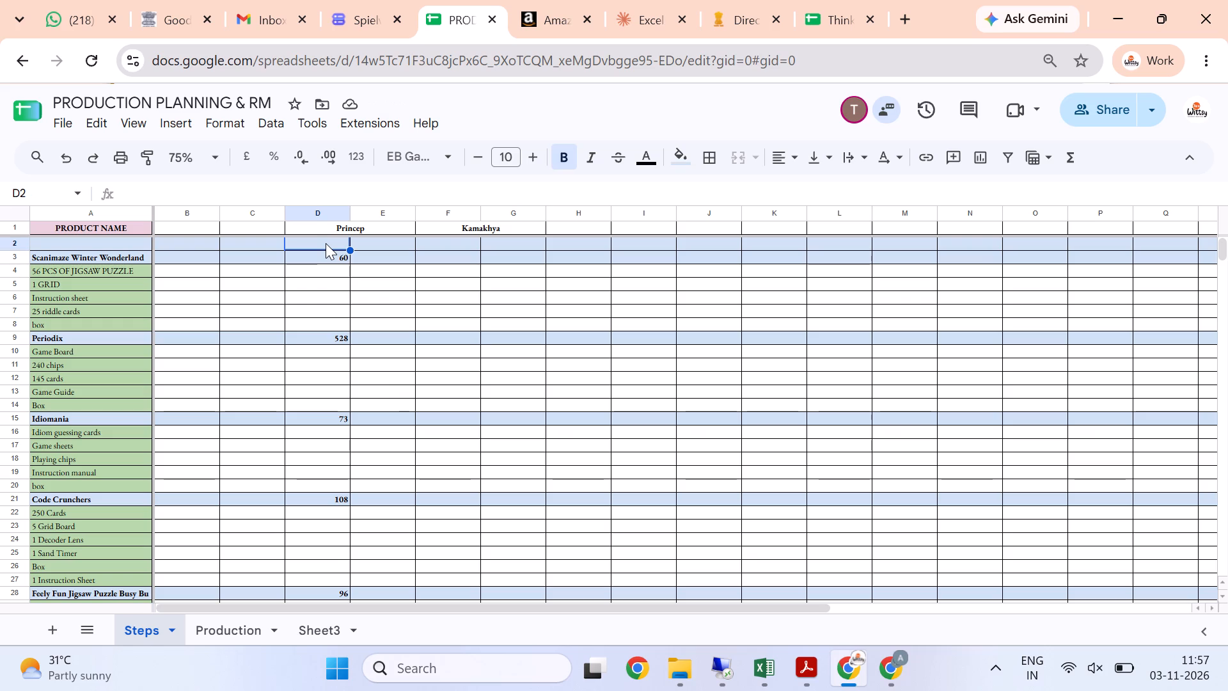
pyautogui.write('Stock in')
pyautogui.press('space')
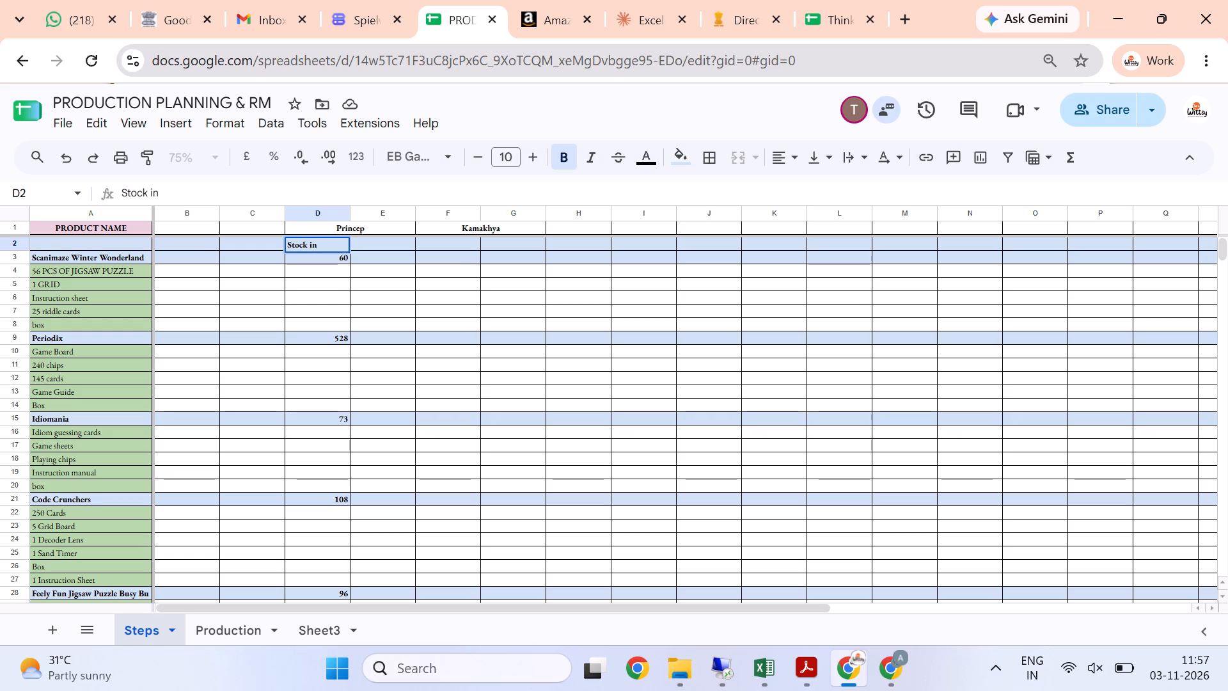
pyautogui.write('Hand')
pyautogui.press('Right')
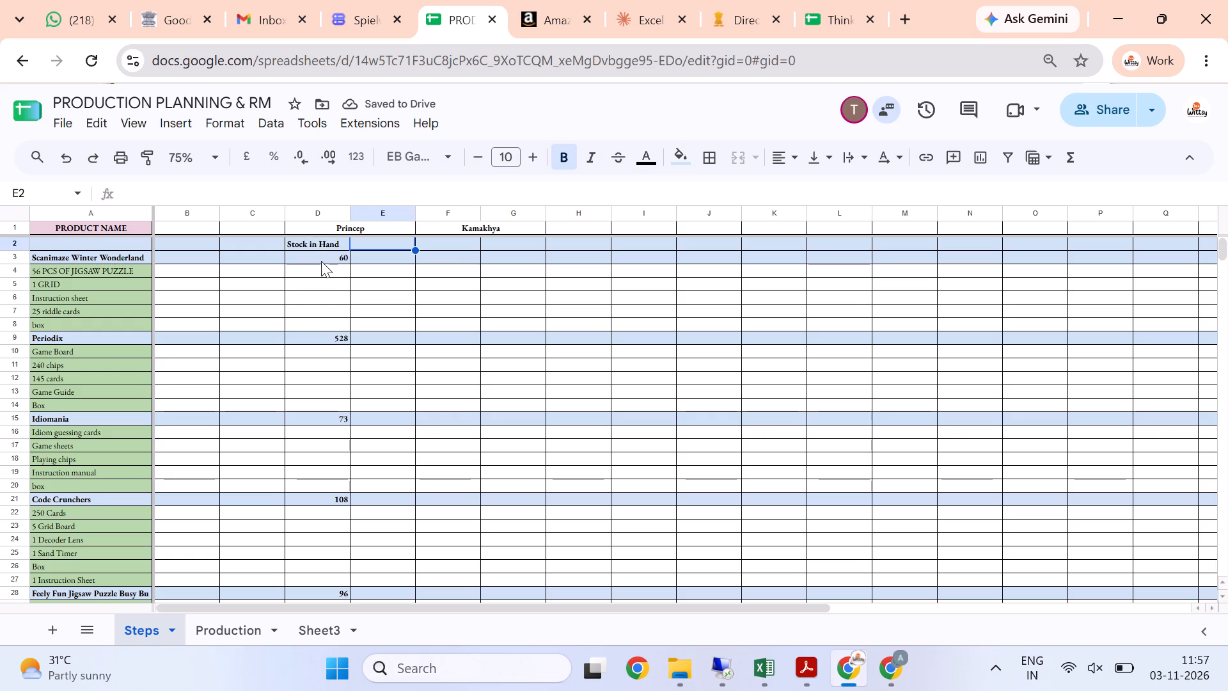
pyautogui.click(324, 243)
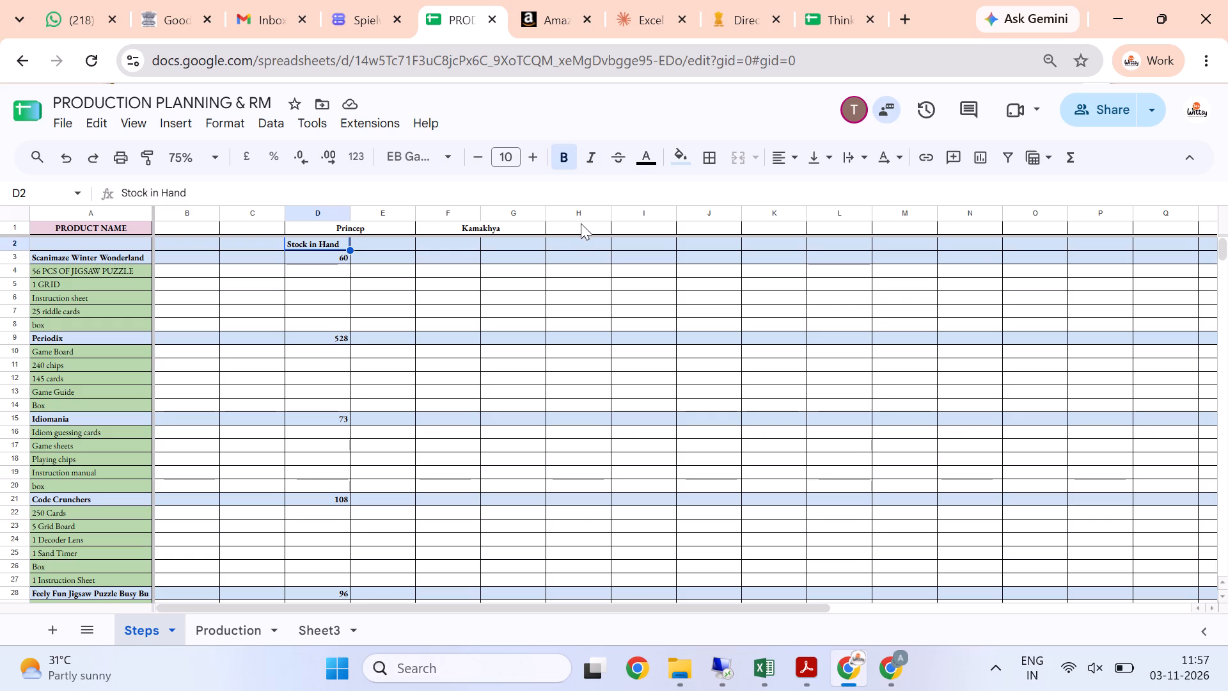
# Enter a quantity of 18 for Scanimaze Winter Wonderland in column H.
pyautogui.click(576, 228)
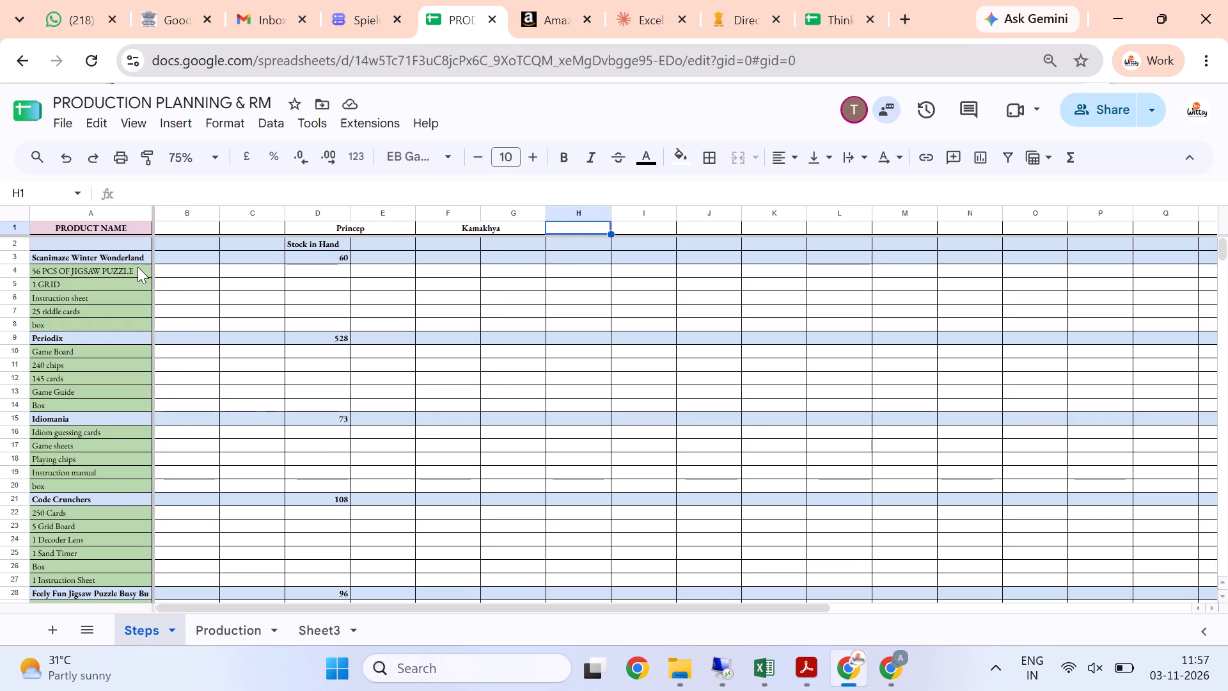
pyautogui.click(574, 258)
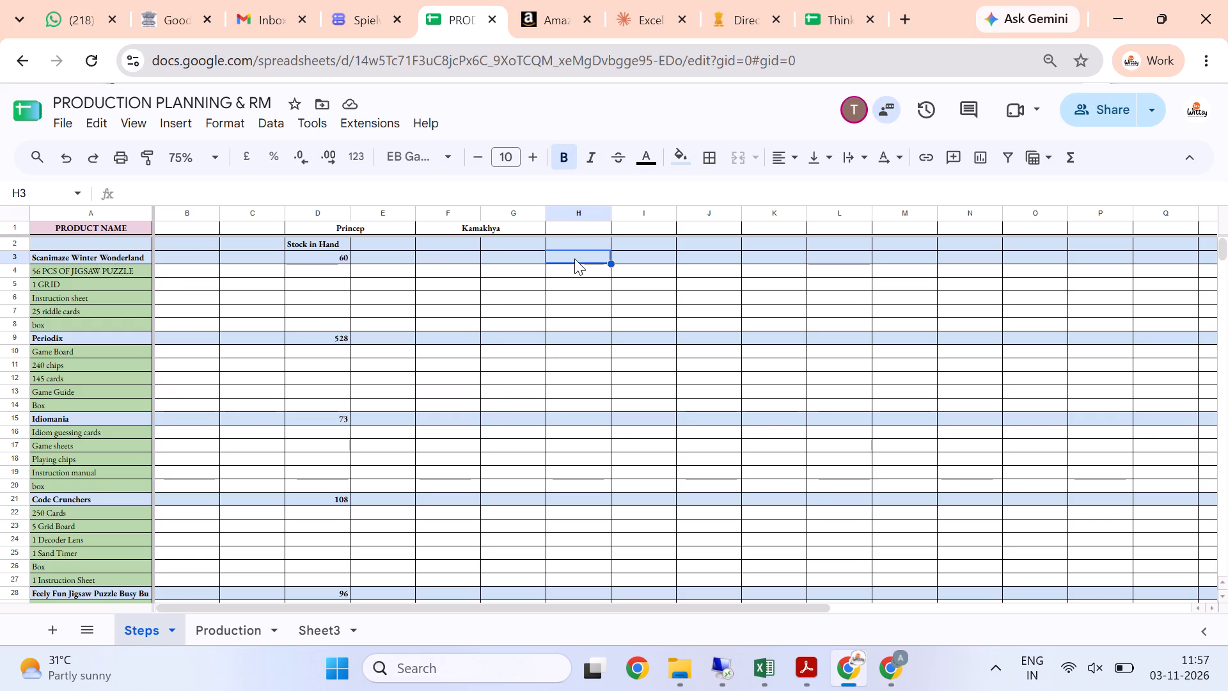
pyautogui.write('18')
pyautogui.press('Return')
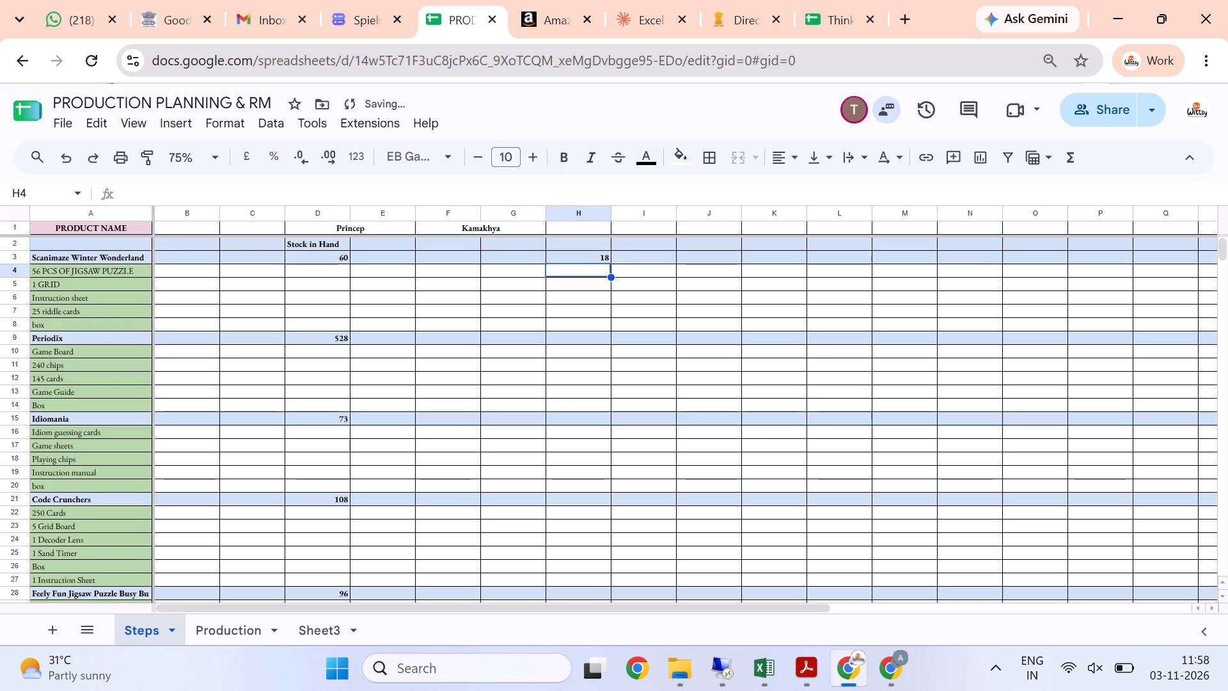
pyautogui.press('Down')
pyautogui.press('Up')
pyautogui.press('Up')
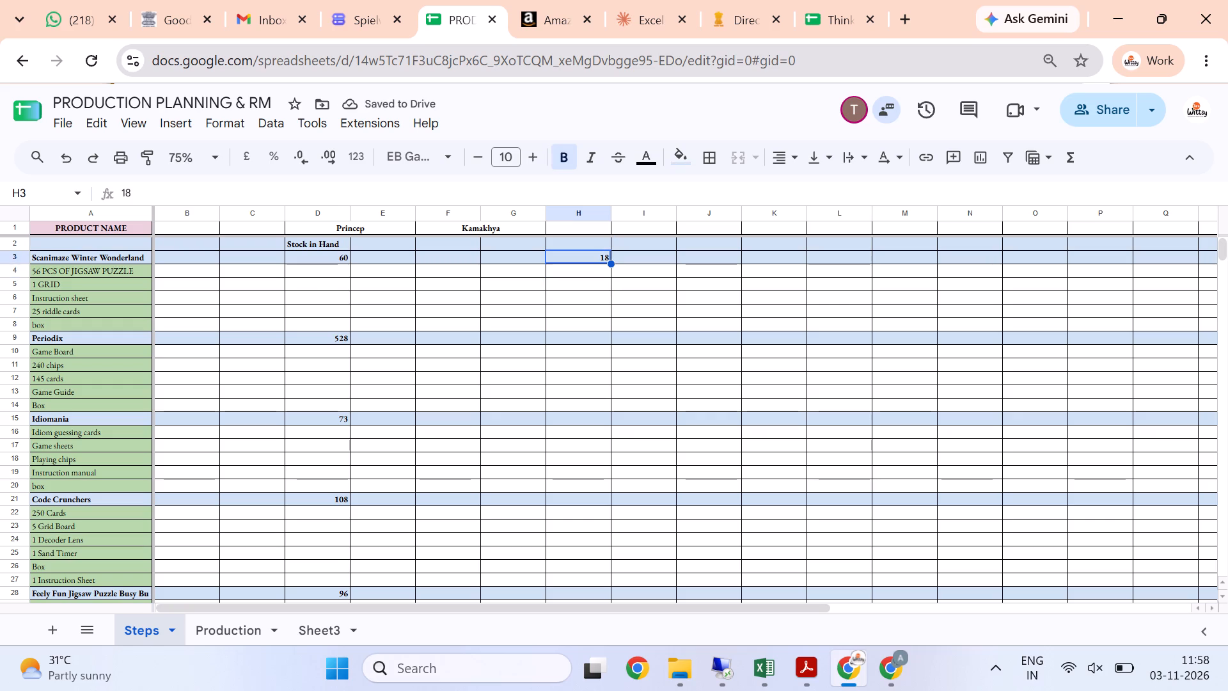
# Add a bold, centred HO heading merged across columns H and I in the header row.
pyautogui.moveTo(572, 234); pyautogui.dragTo(638, 234)
pyautogui.moveTo(587, 226); pyautogui.dragTo(637, 226)
pyautogui.click(745, 156)
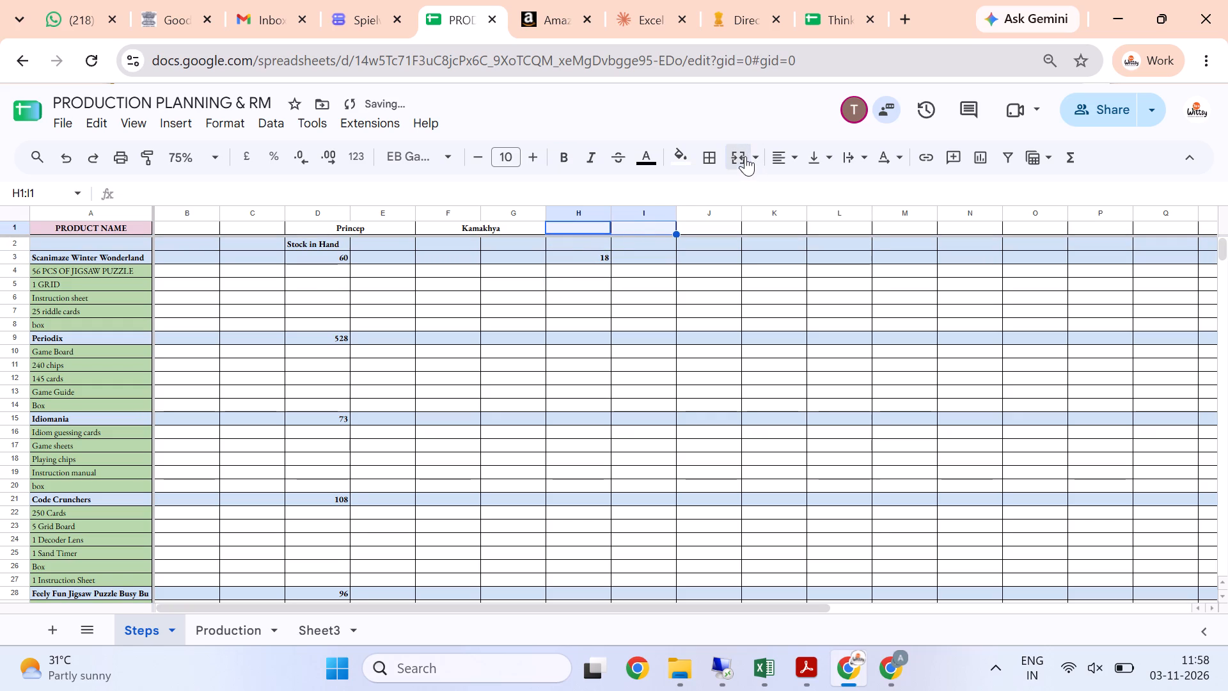
pyautogui.write('HO')
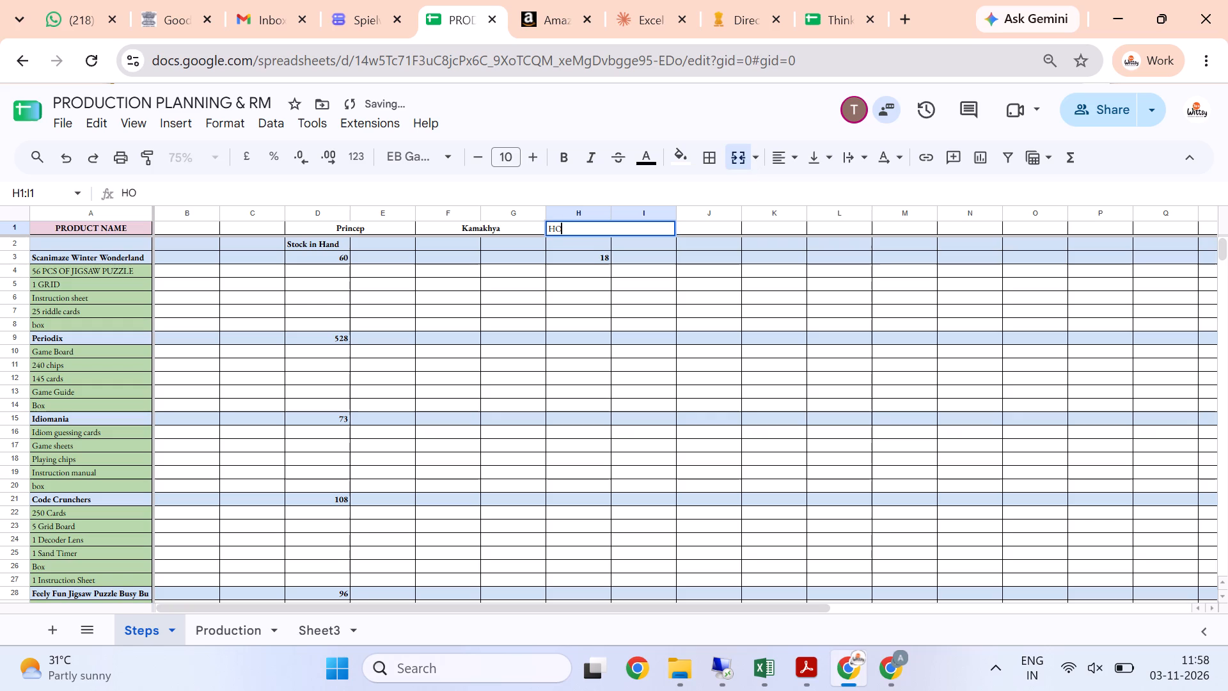
pyautogui.press('Return')
pyautogui.press('Up')
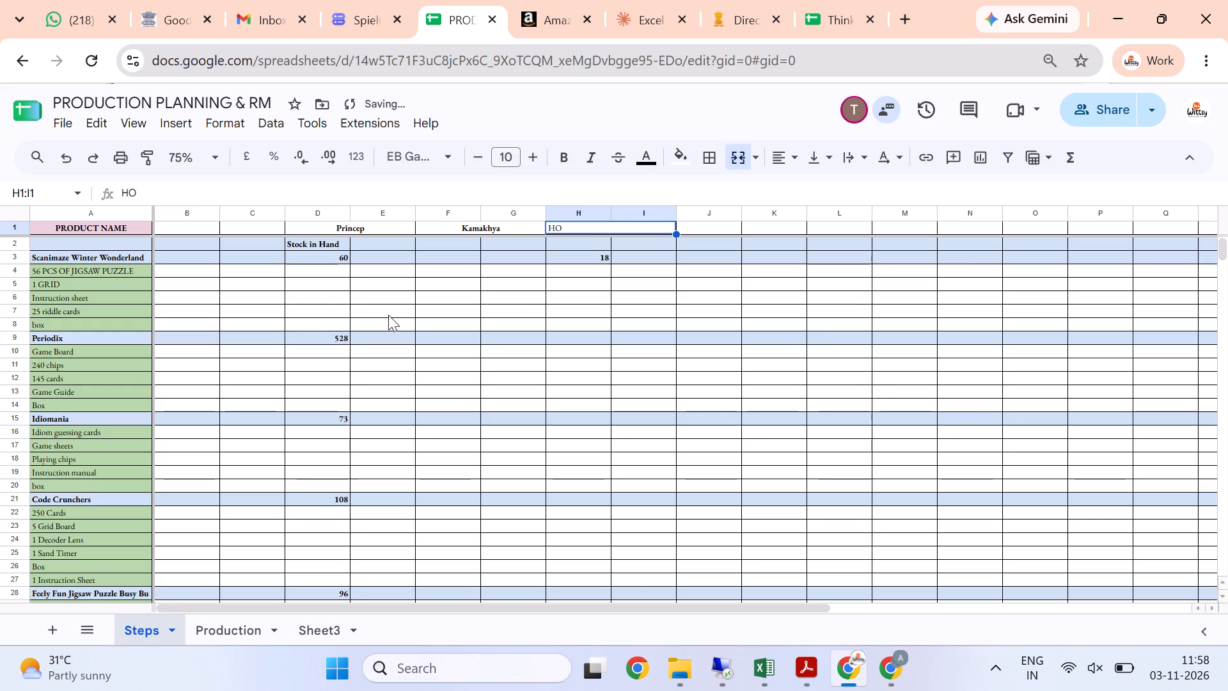
pyautogui.click(773, 152)
pyautogui.click(805, 189)
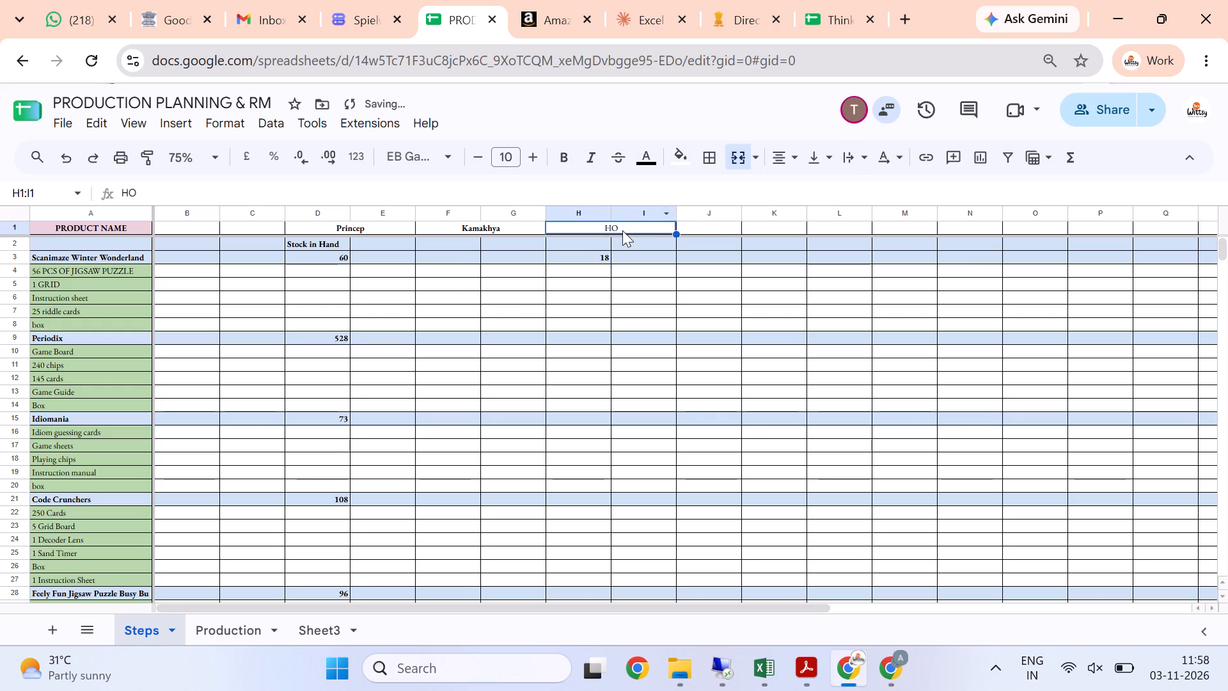
pyautogui.hotkey('ctrl', 'b')
pyautogui.click(630, 308)
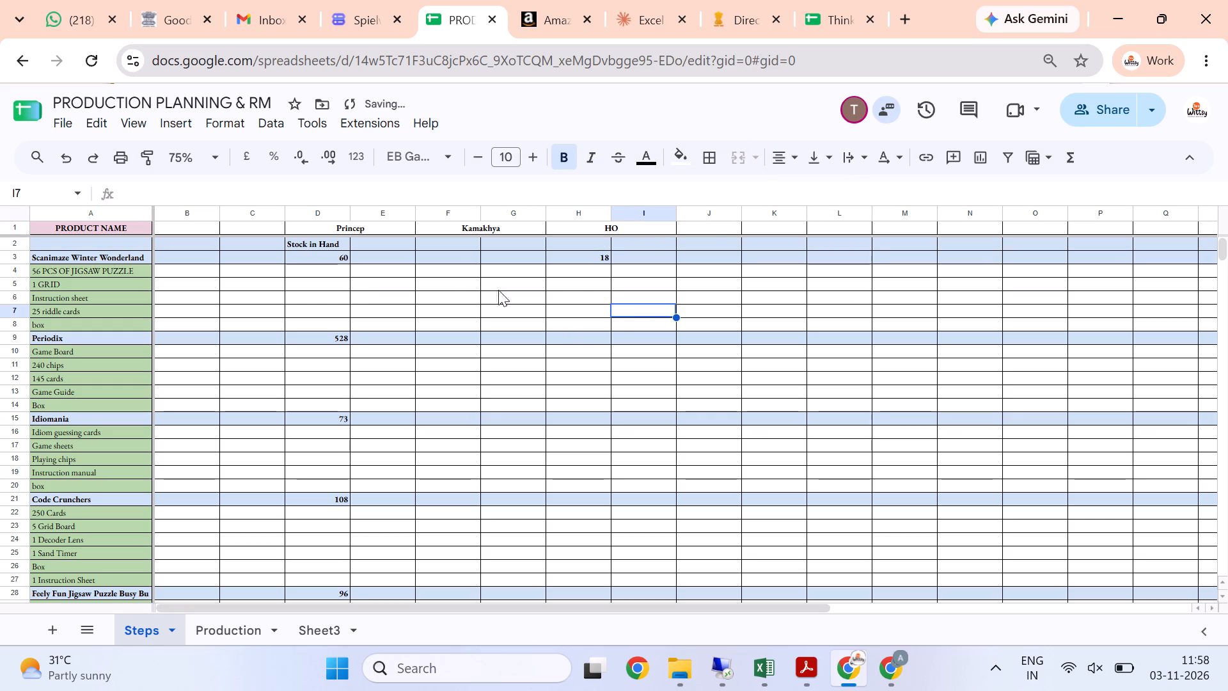
# Review the product and component rows with their recorded quantities, from Periodix down to TTT Book.
pyautogui.scroll(1, 499, 380)
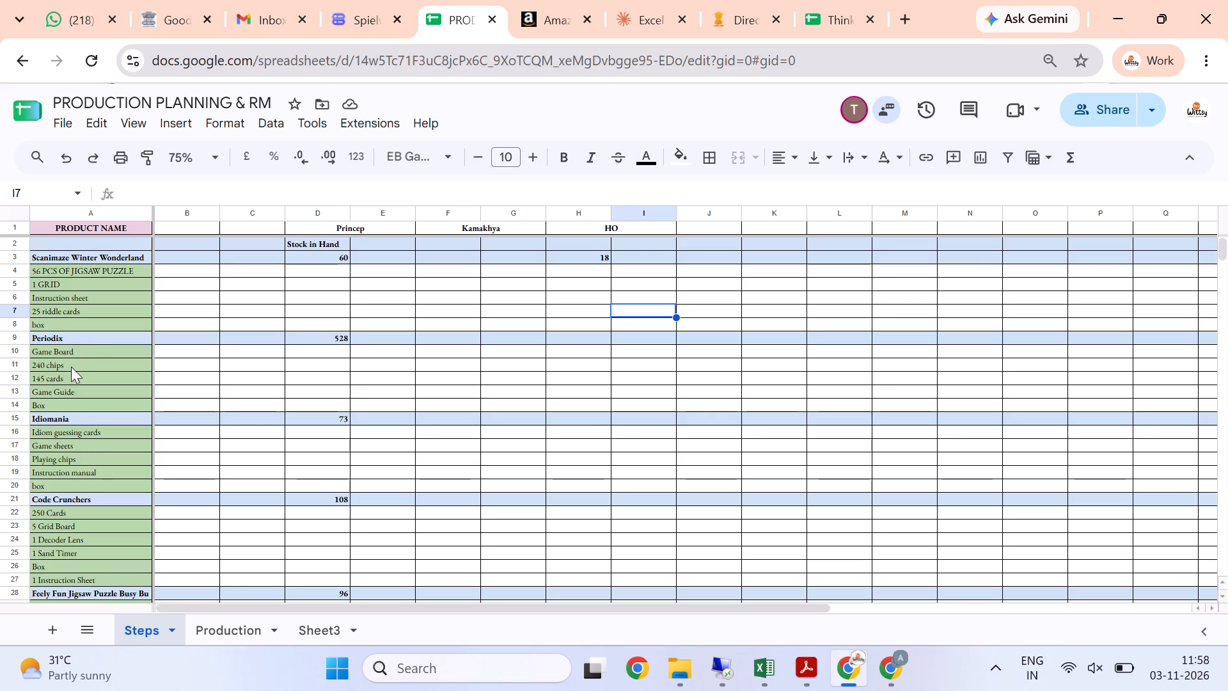
pyautogui.moveTo(81, 352); pyautogui.dragTo(87, 397)
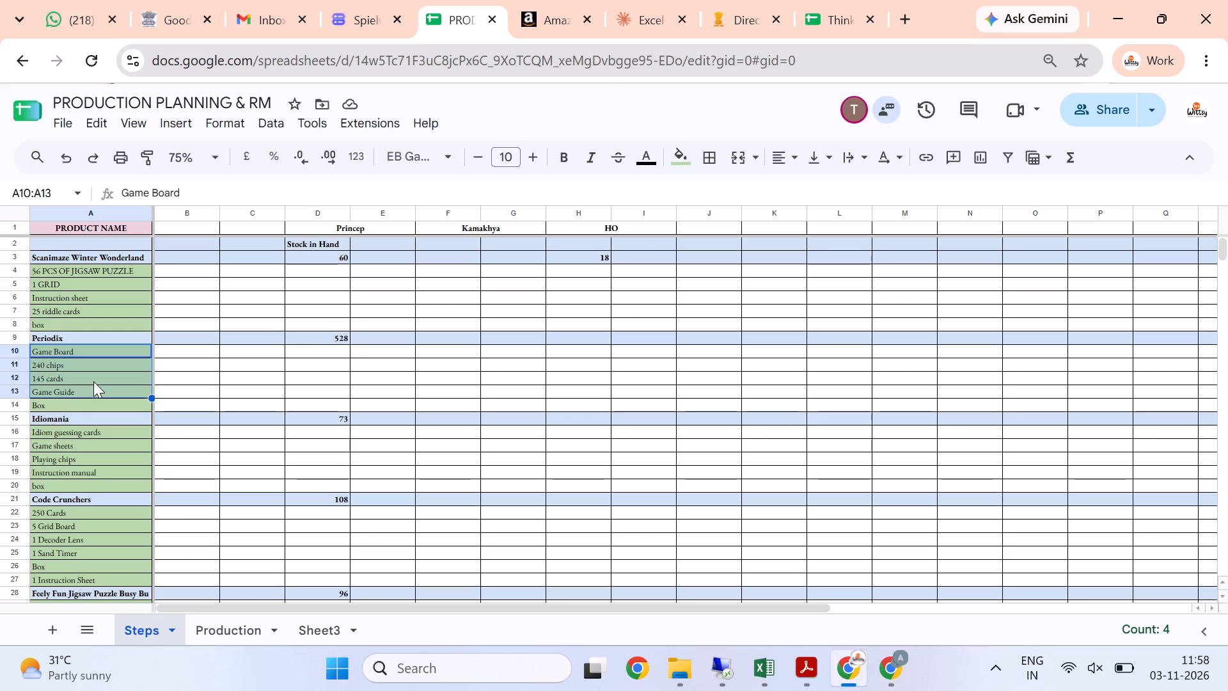
pyautogui.click(236, 403)
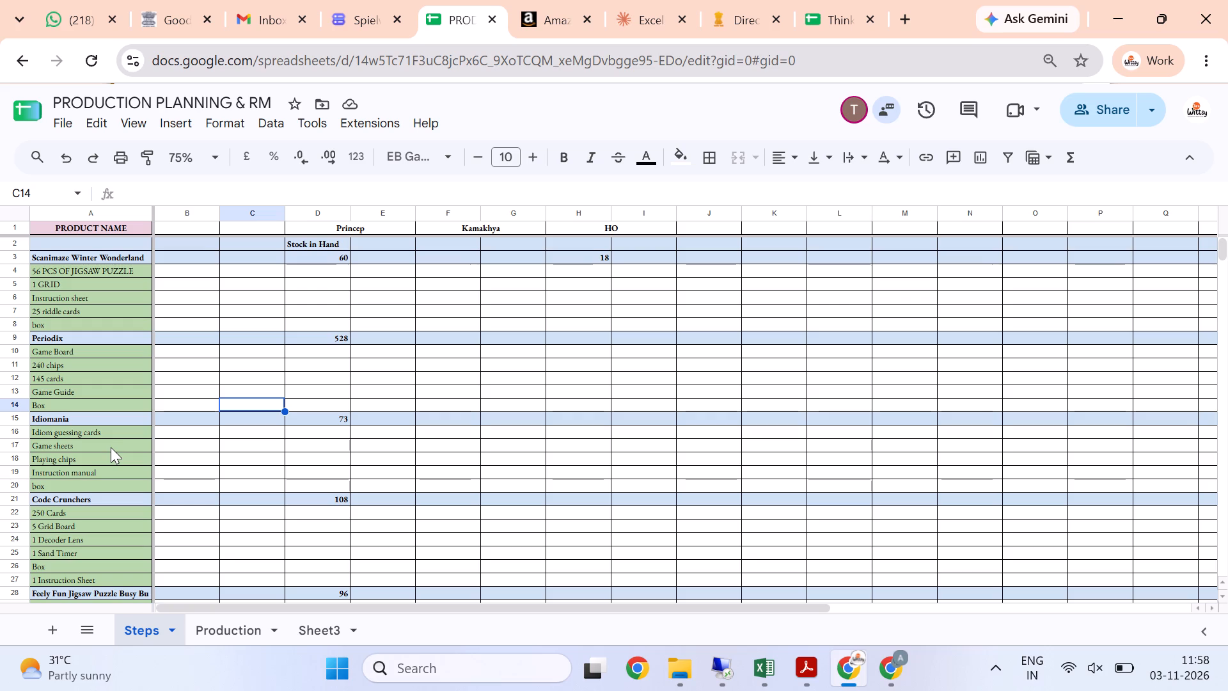
pyautogui.scroll(1, 407, 486)
pyautogui.scroll(-1, 407, 486)
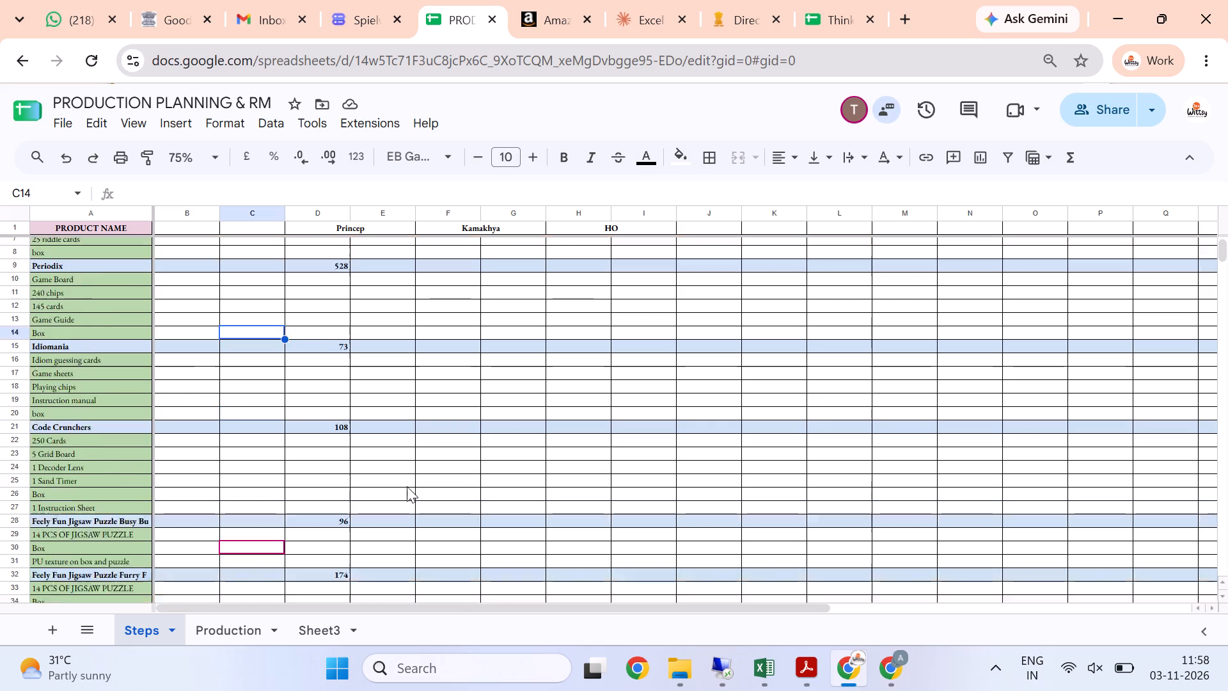
pyautogui.scroll(-3, 407, 486)
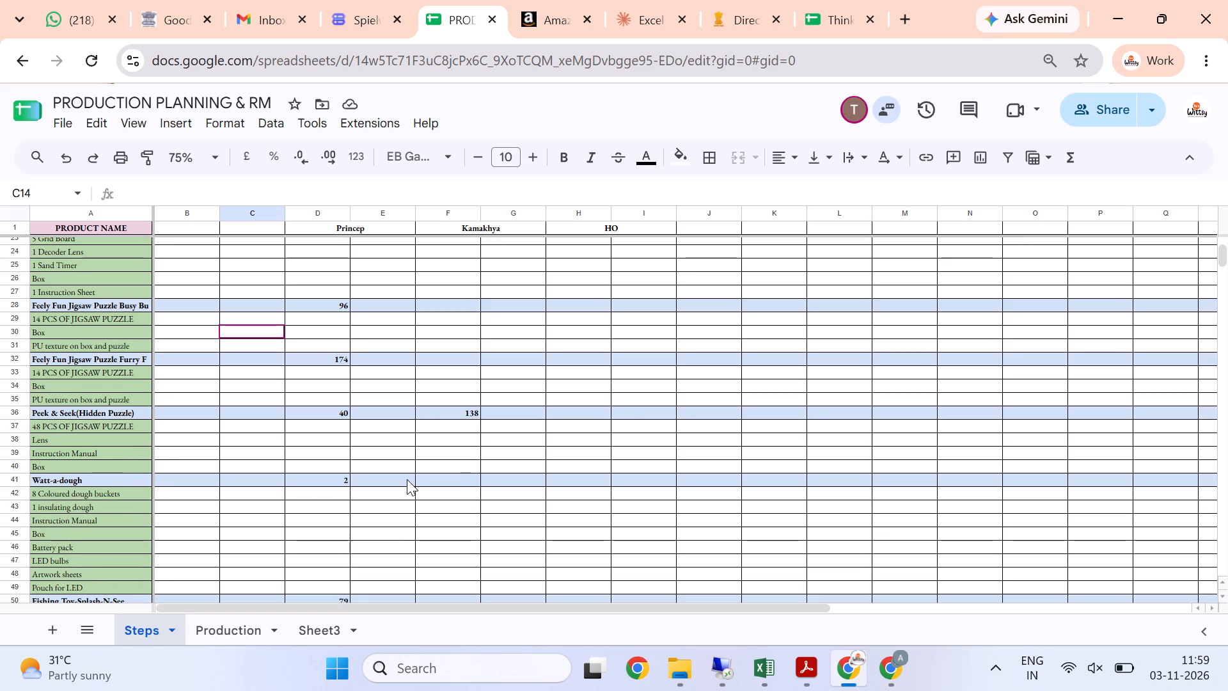
pyautogui.scroll(-2, 381, 514)
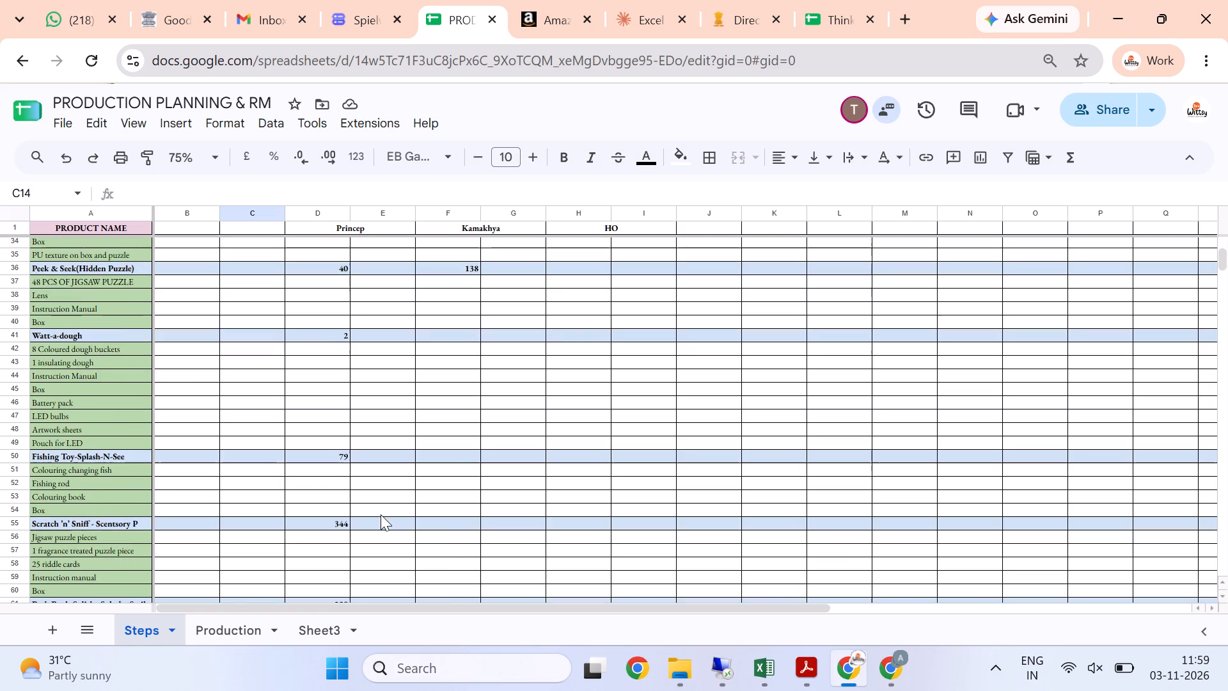
pyautogui.scroll(-3, 381, 514)
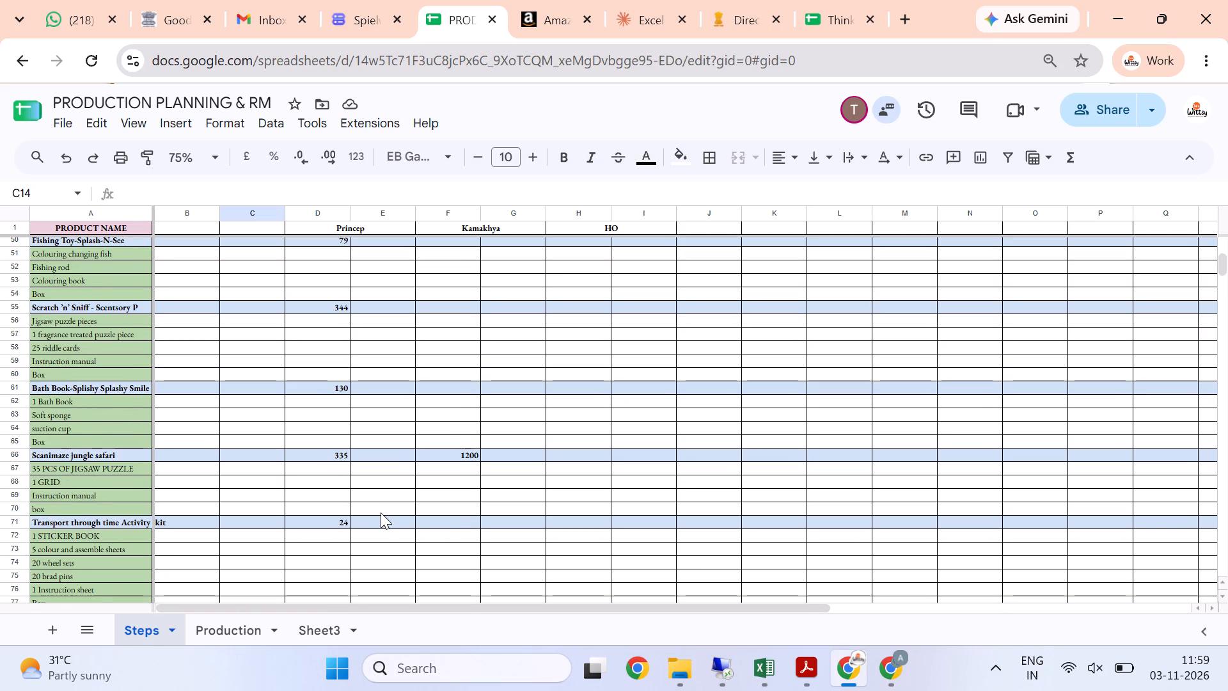
pyautogui.scroll(-1, 381, 512)
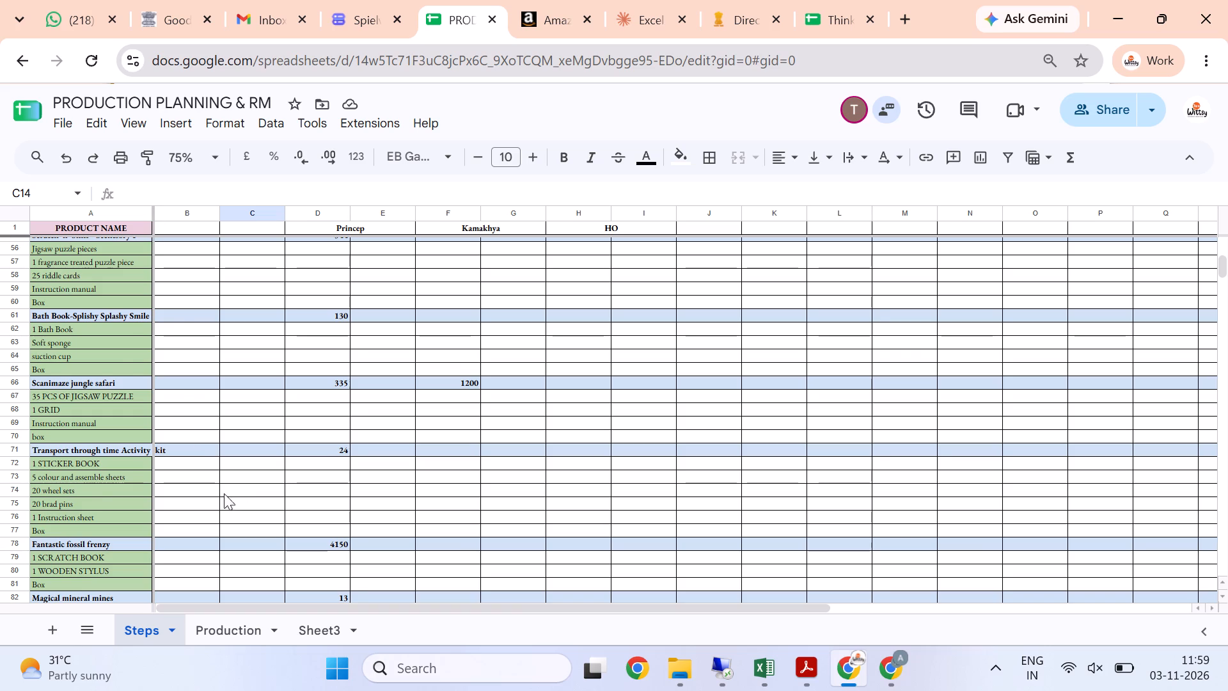
pyautogui.scroll(-3, 219, 502)
pyautogui.scroll(1, 217, 505)
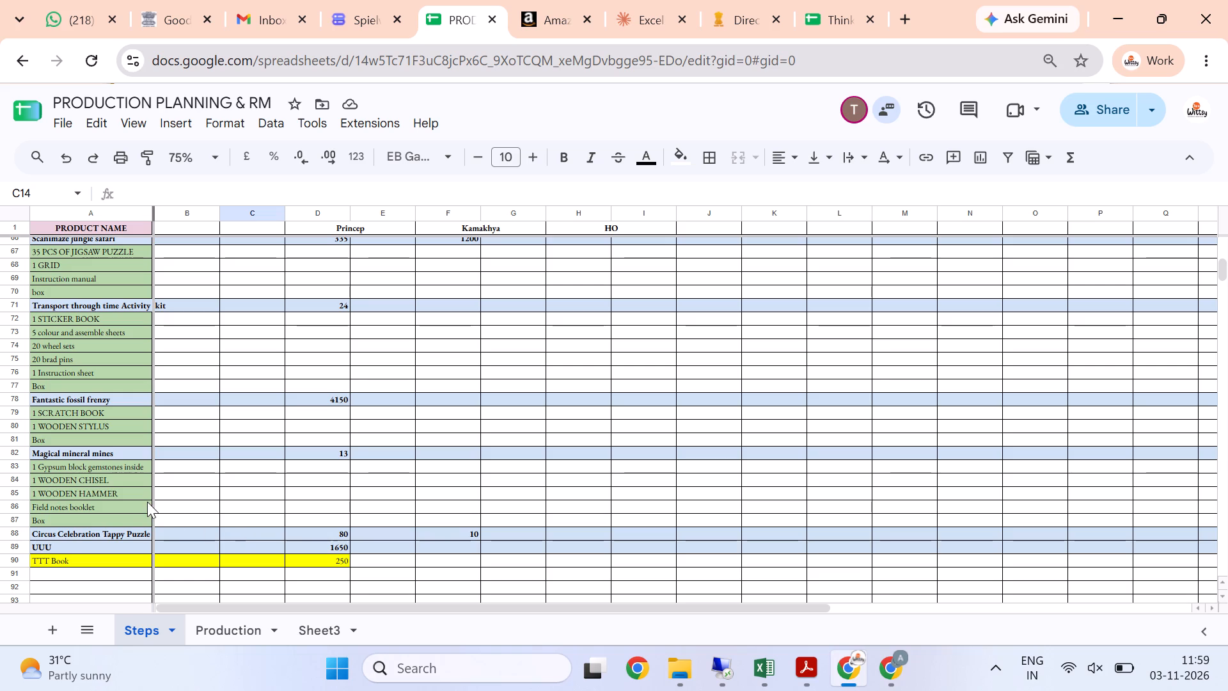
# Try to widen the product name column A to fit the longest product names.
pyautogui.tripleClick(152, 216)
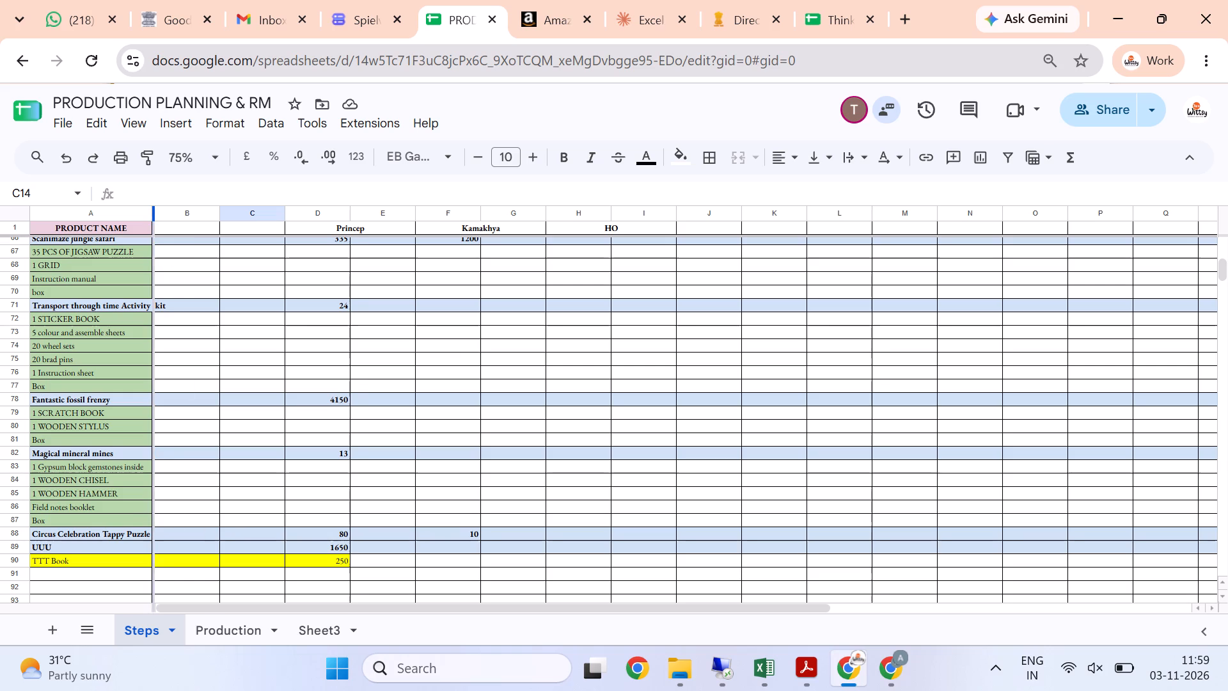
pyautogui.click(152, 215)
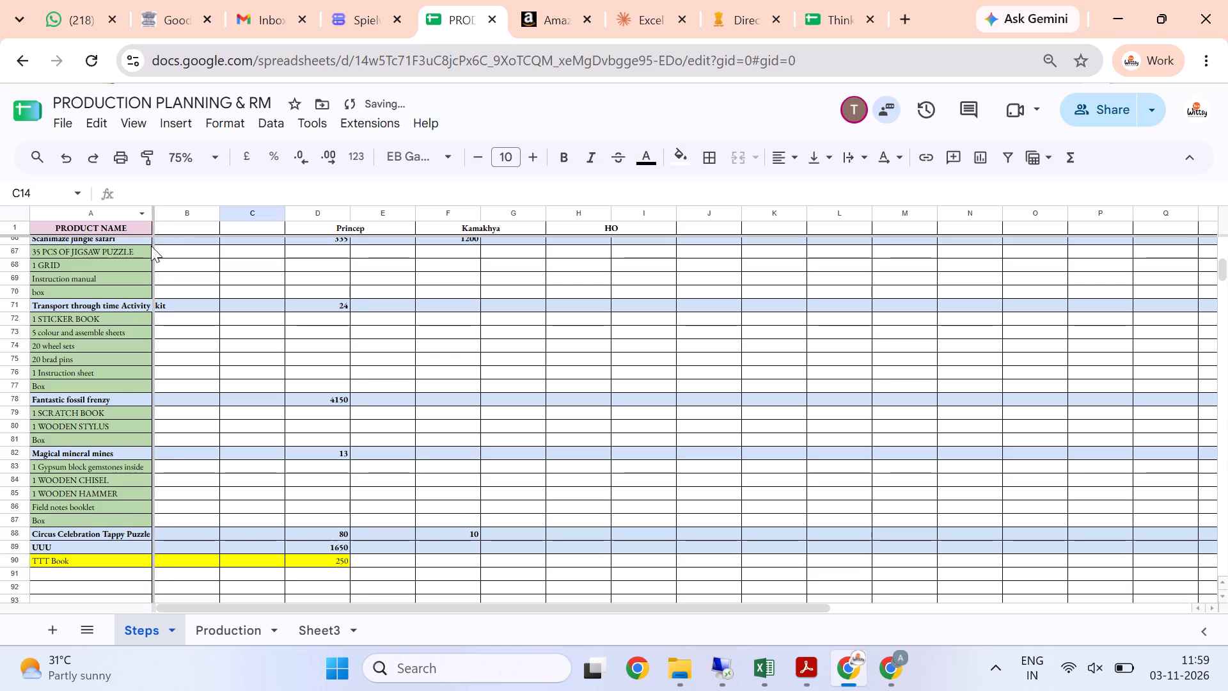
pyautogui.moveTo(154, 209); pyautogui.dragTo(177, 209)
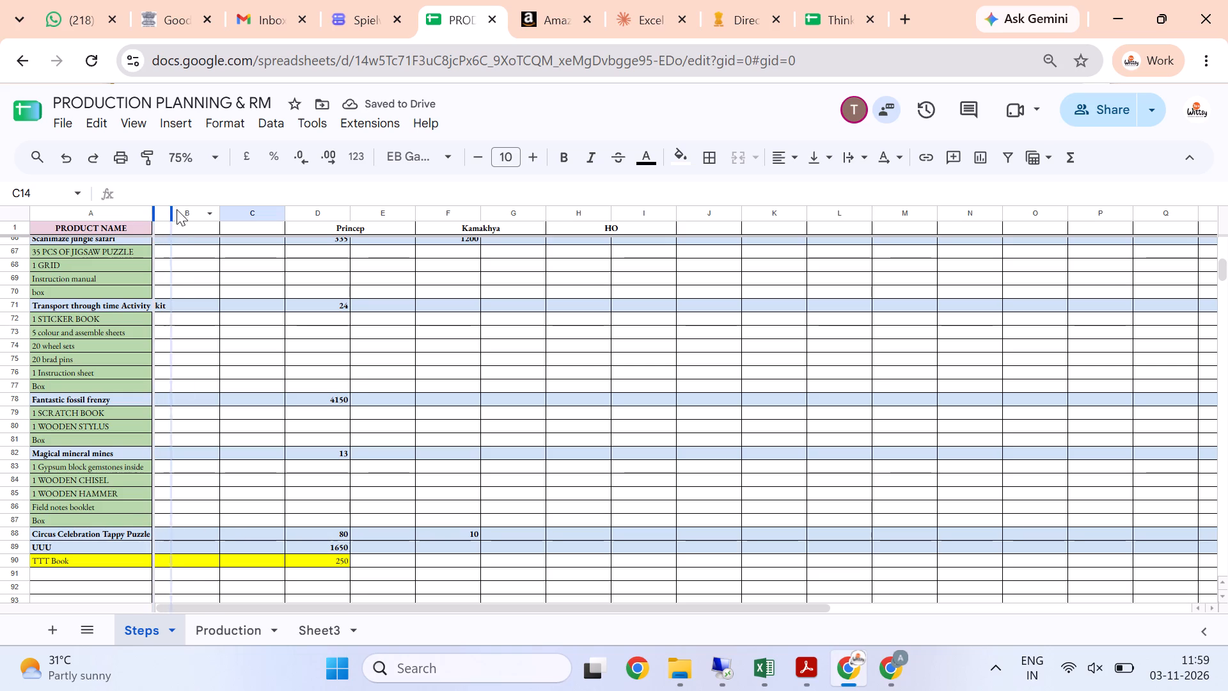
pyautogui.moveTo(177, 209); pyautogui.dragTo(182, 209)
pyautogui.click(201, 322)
# Review the whole product list again, checking the quantities recorded under Princep, Kamakhya and HO.
pyautogui.scroll(11, 270, 433)
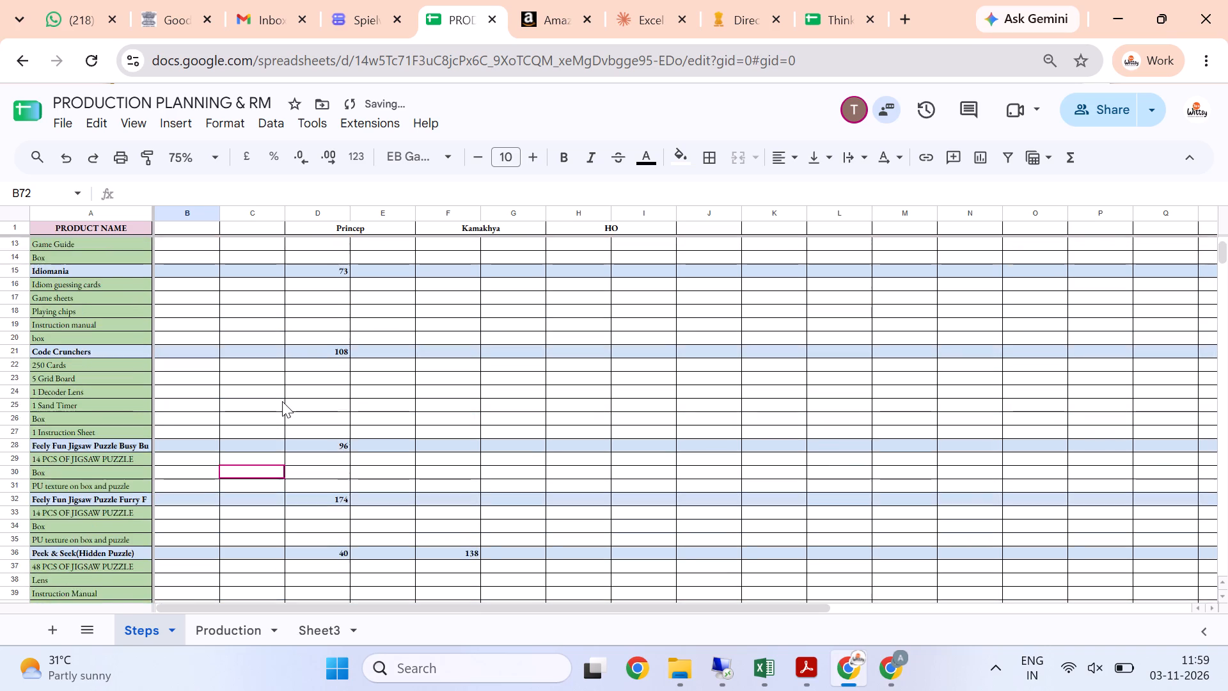
pyautogui.scroll(7, 282, 401)
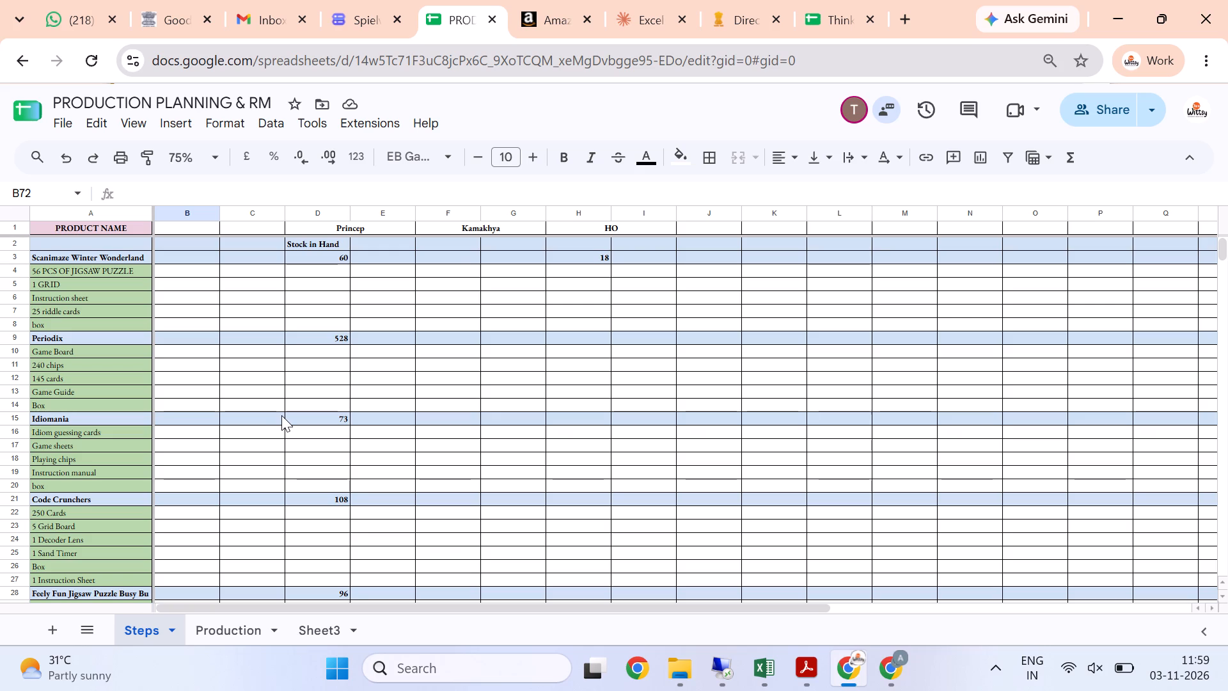
pyautogui.scroll(-4, 281, 415)
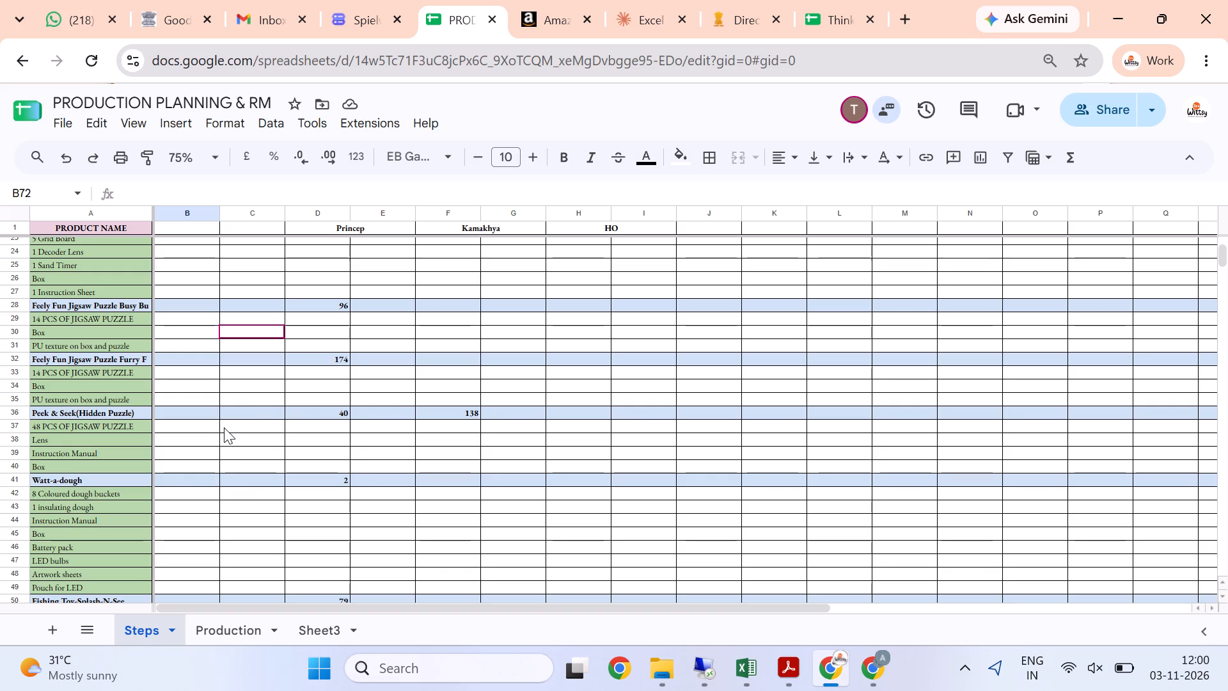
pyautogui.scroll(-1, 224, 427)
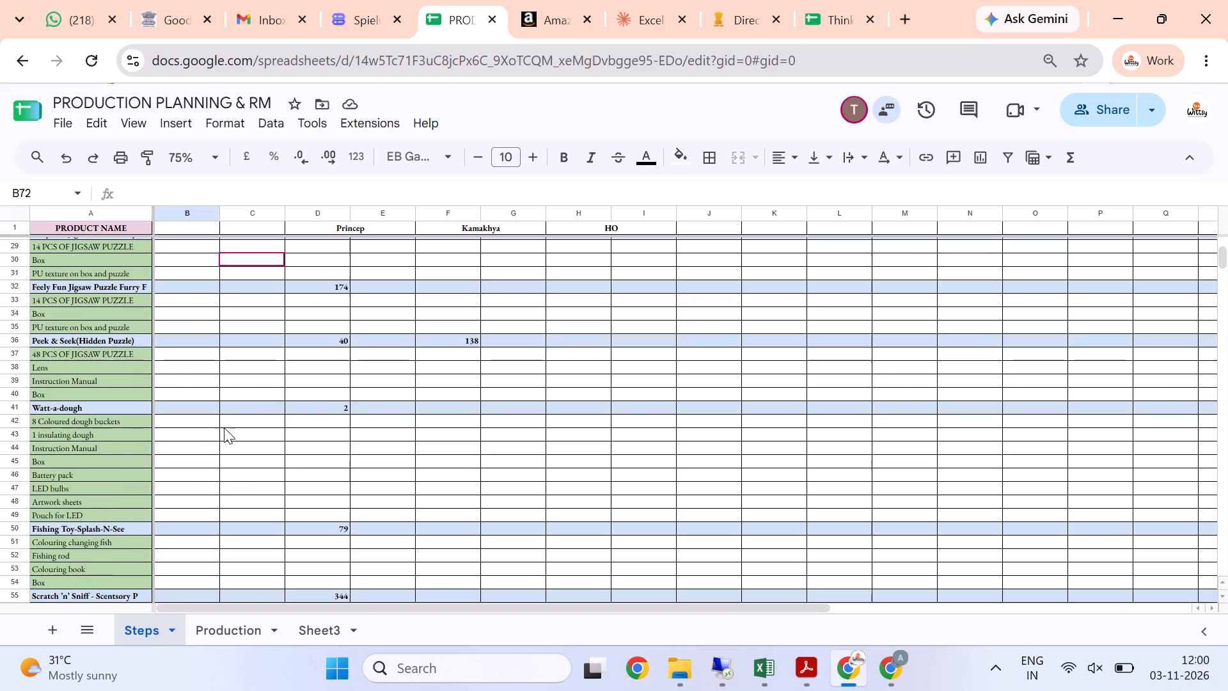
pyautogui.scroll(-3, 224, 427)
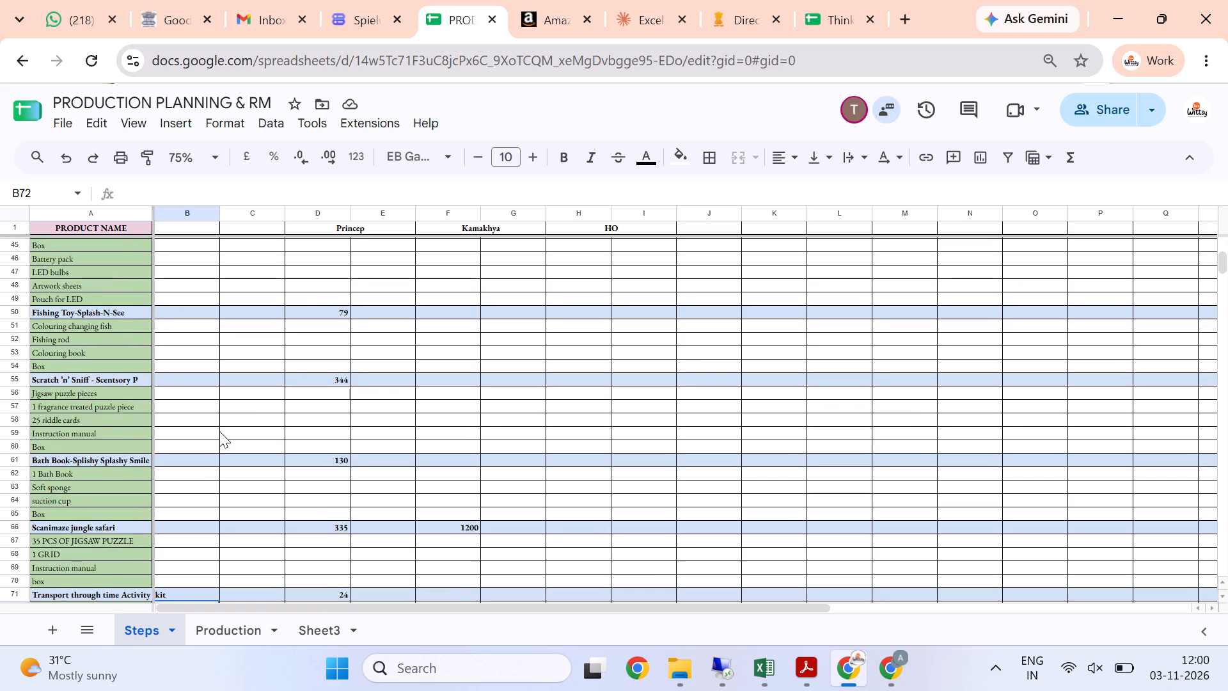
pyautogui.scroll(-1, 219, 431)
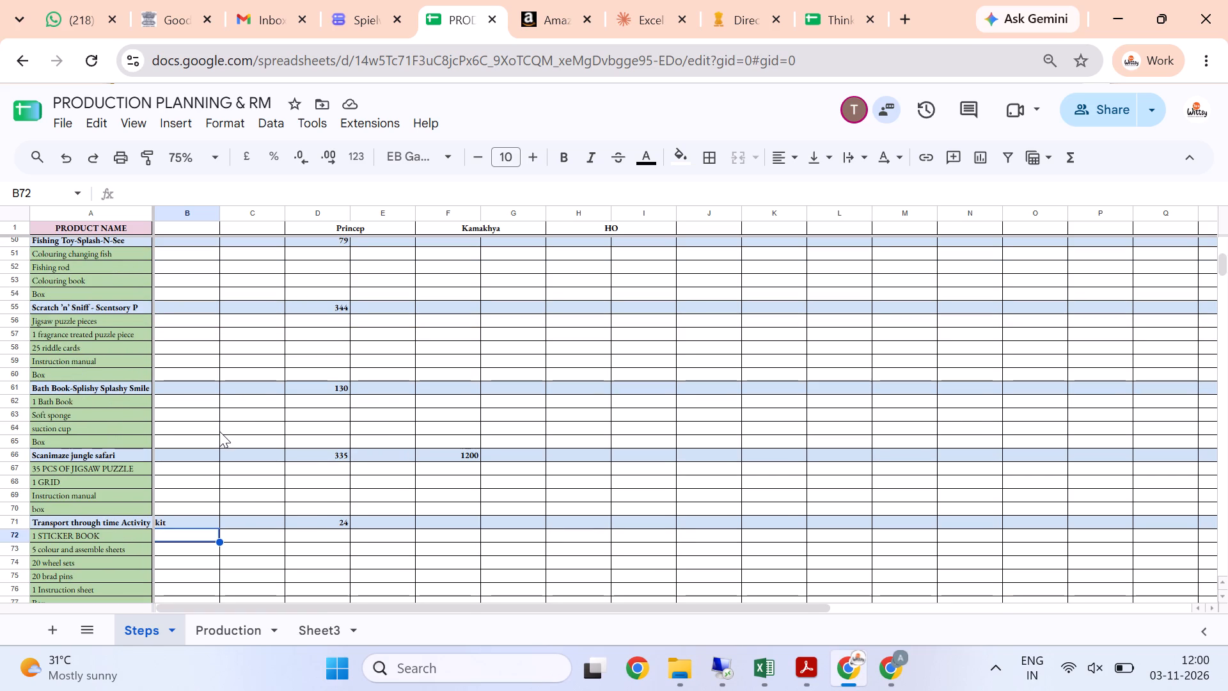
pyautogui.scroll(-2, 139, 419)
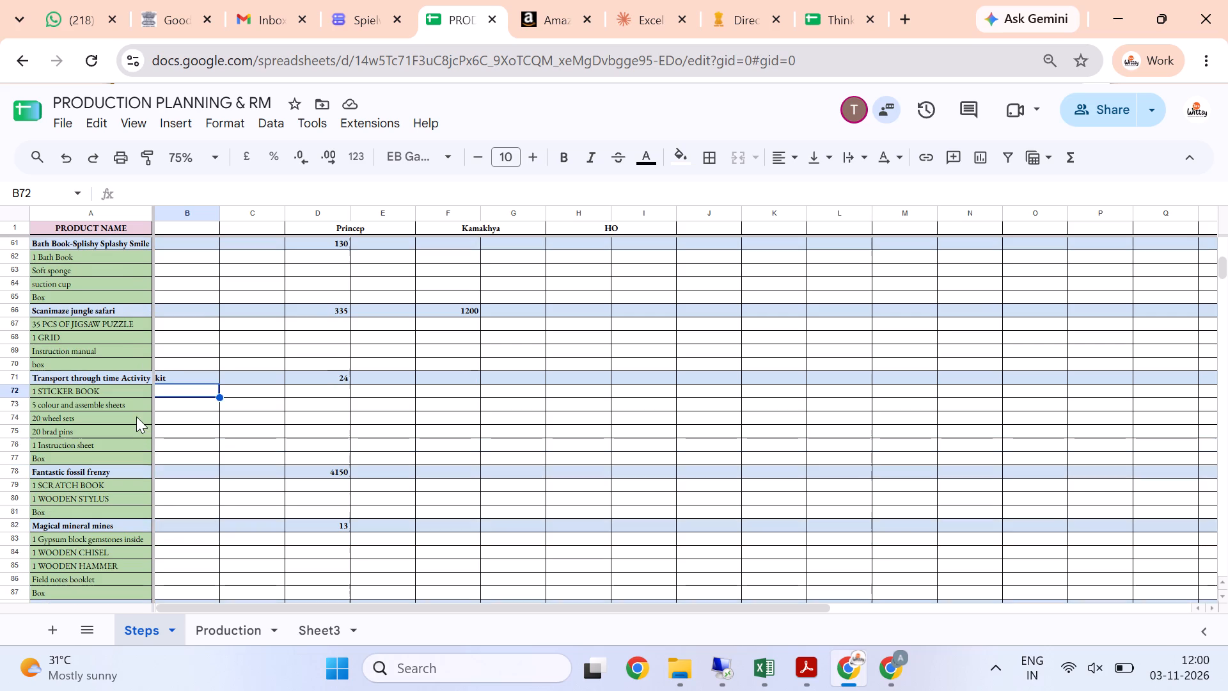
pyautogui.scroll(-1, 139, 416)
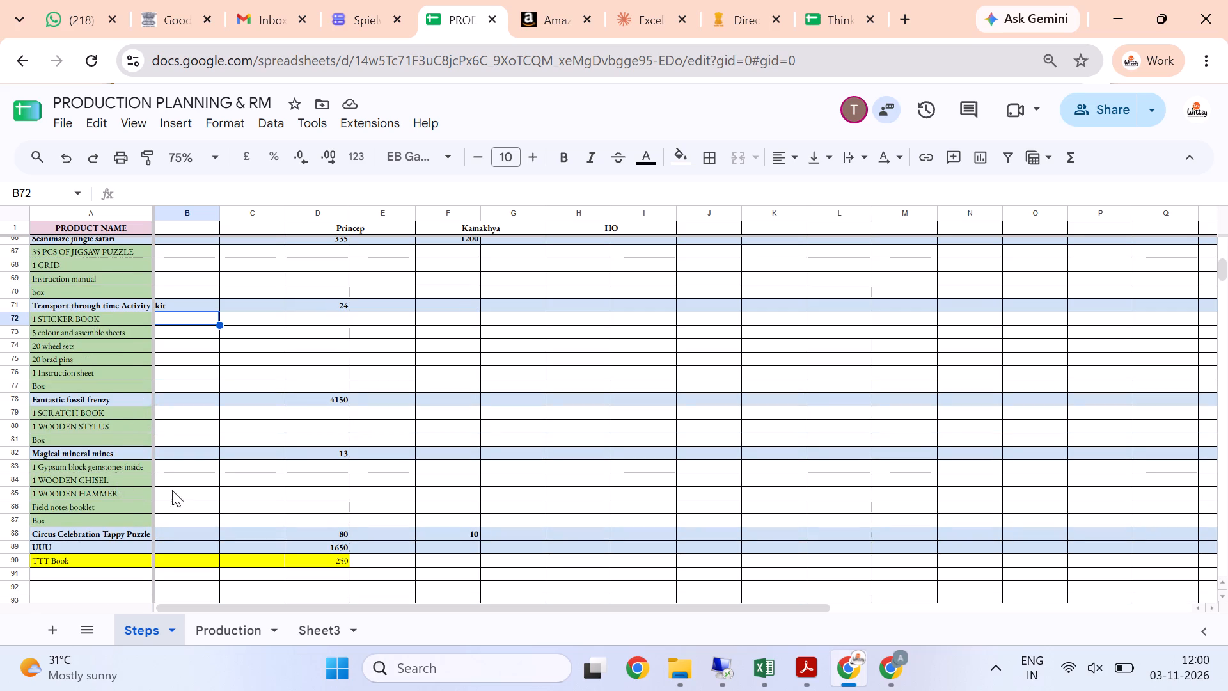
pyautogui.scroll(1, 182, 487)
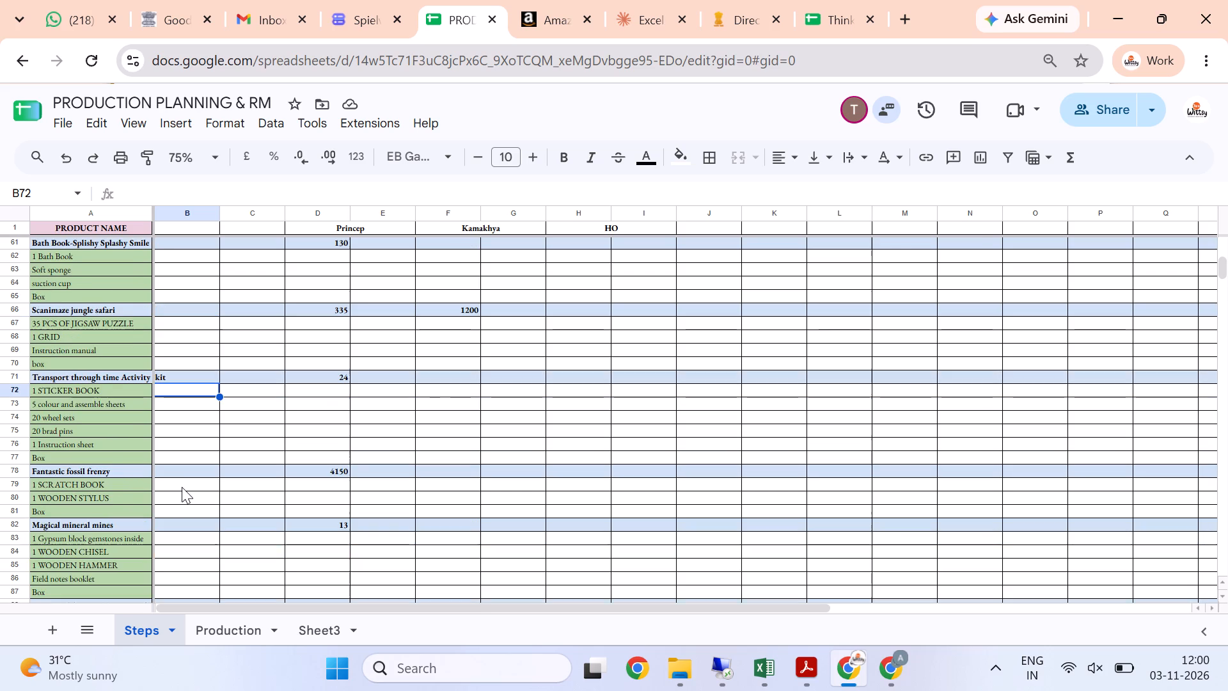
pyautogui.scroll(-2, 182, 487)
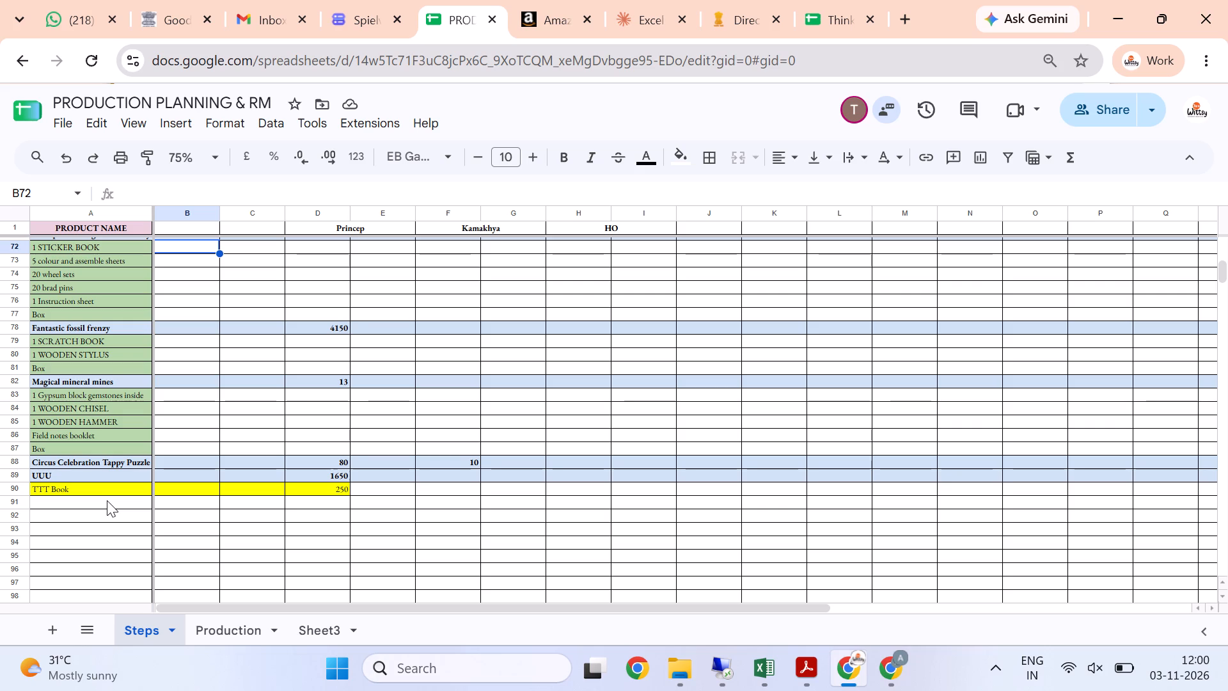
pyautogui.scroll(12, 539, 576)
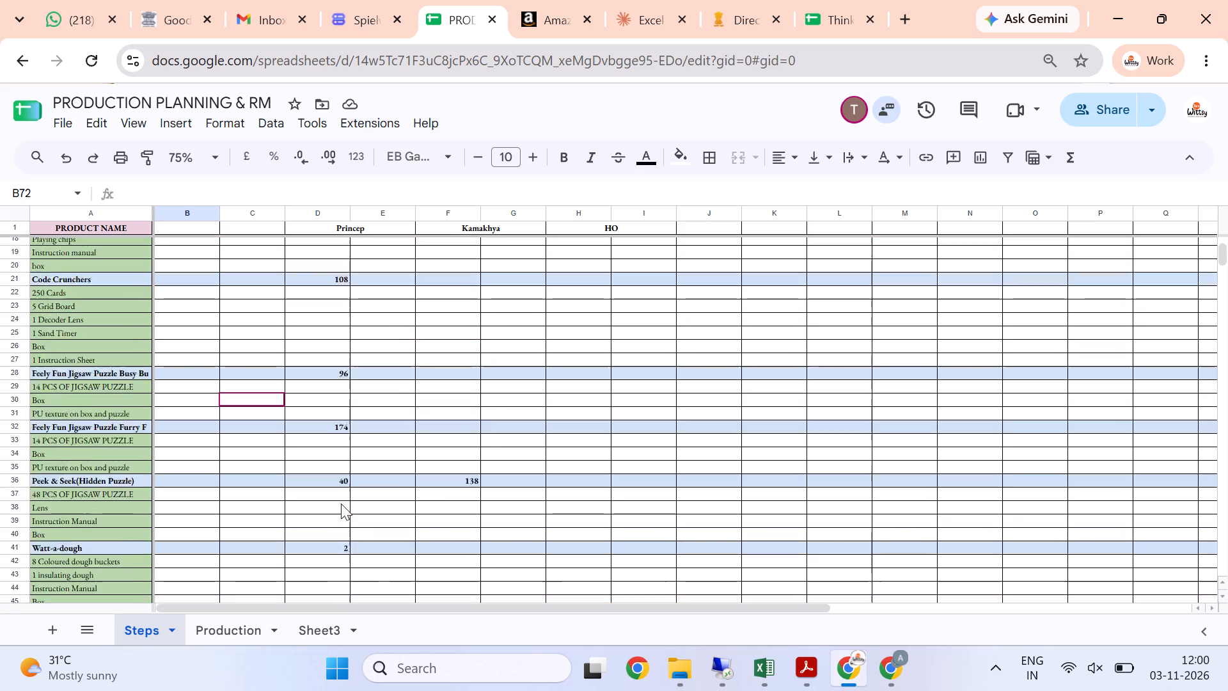
pyautogui.scroll(9, 341, 504)
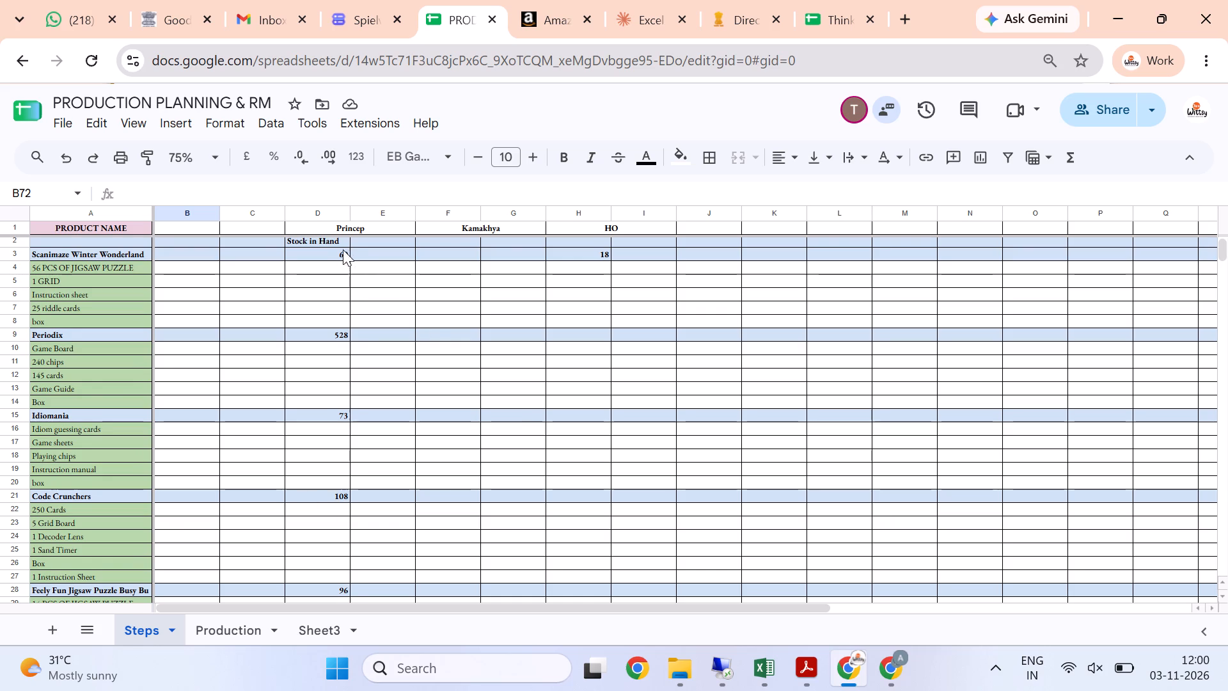
# Examine the Stock in Hand entry for Scanimaze Winter Wonderland and the component rows of it and Periodix.
pyautogui.click(321, 250)
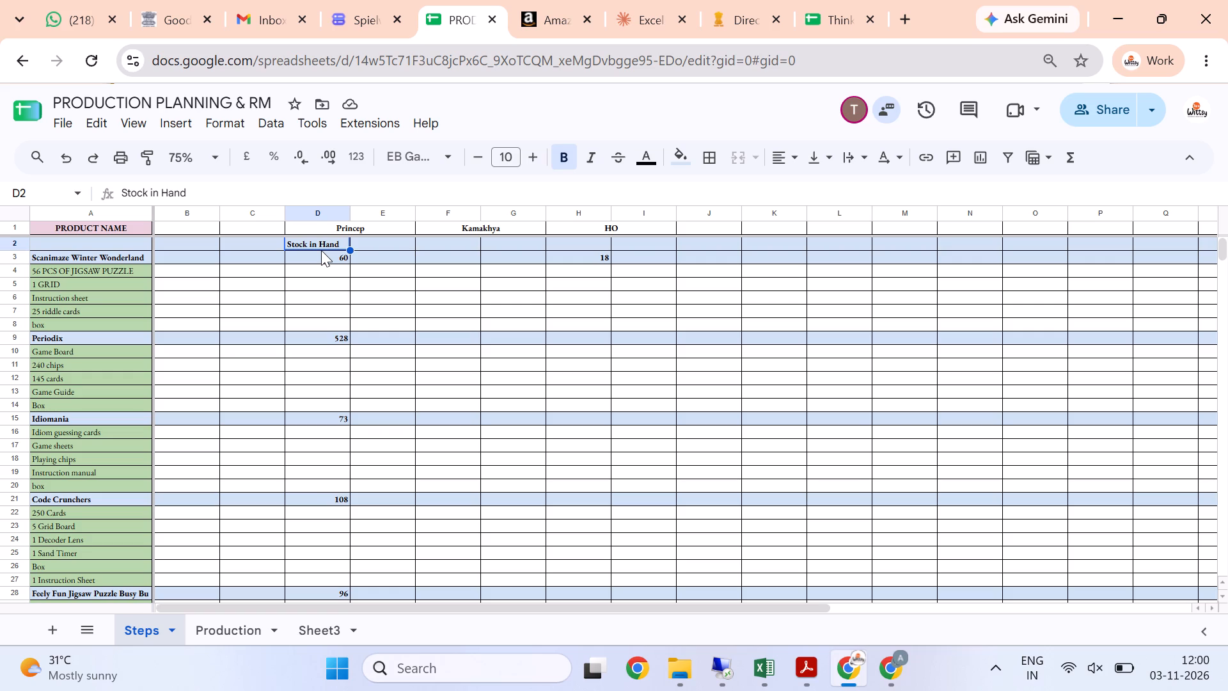
pyautogui.click(326, 256)
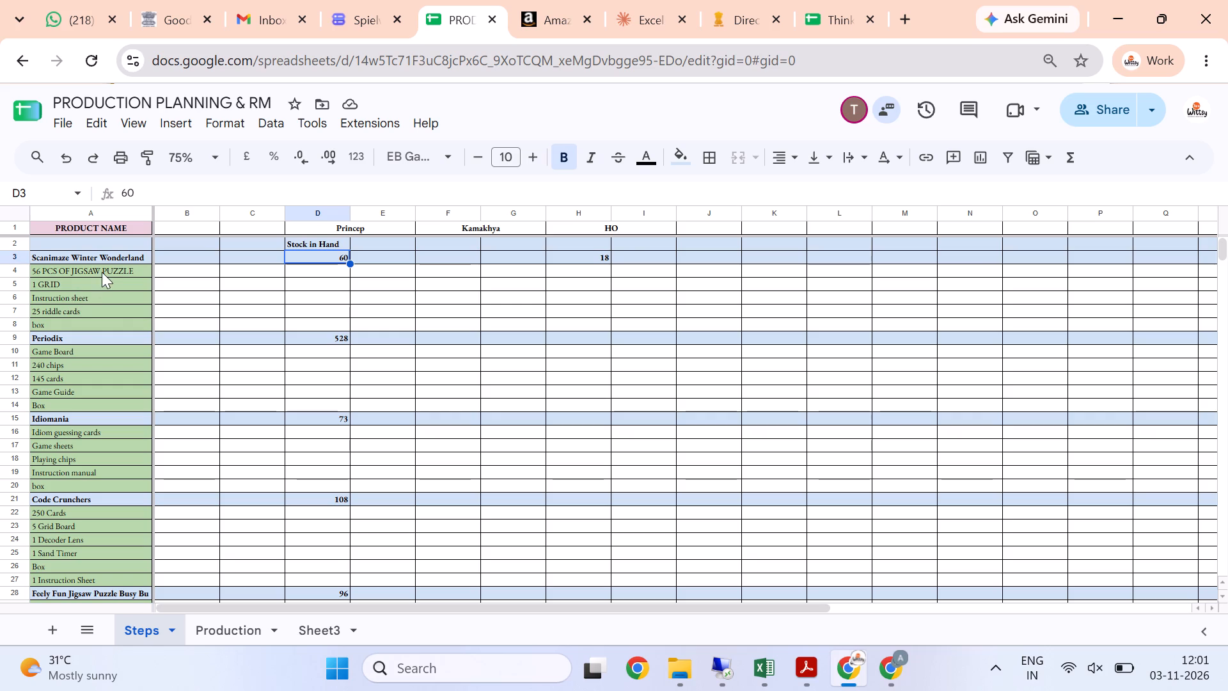
pyautogui.click(102, 272)
pyautogui.click(91, 282)
pyautogui.click(84, 298)
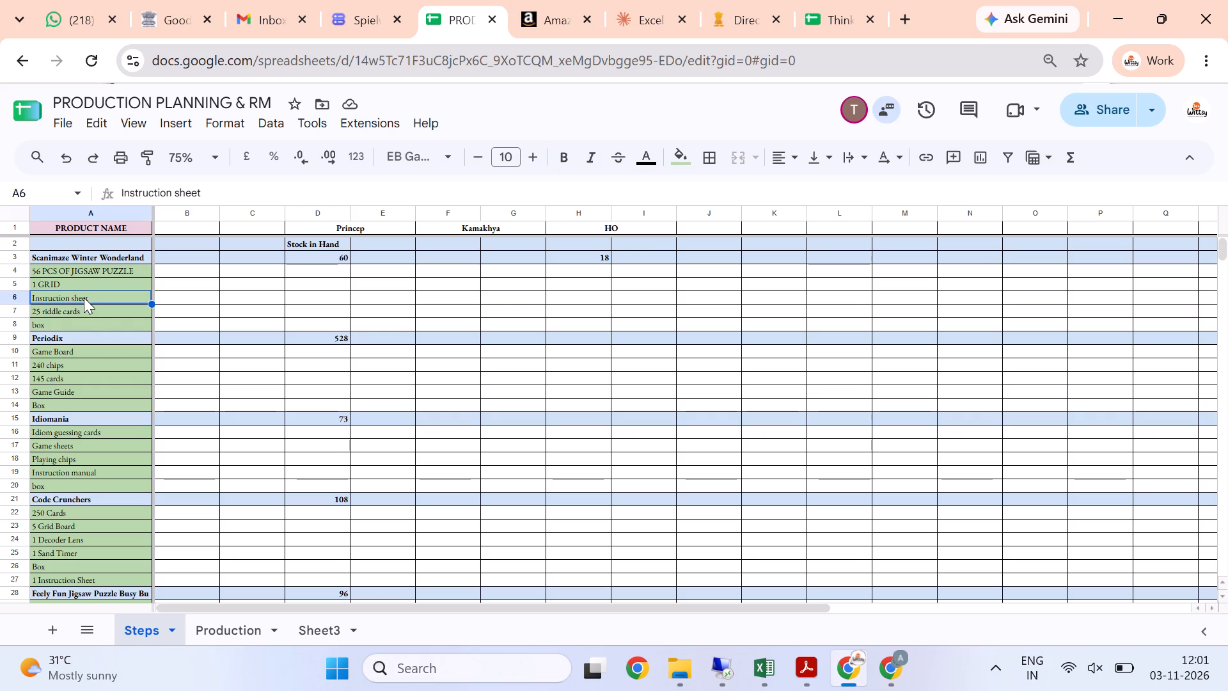
pyautogui.click(93, 313)
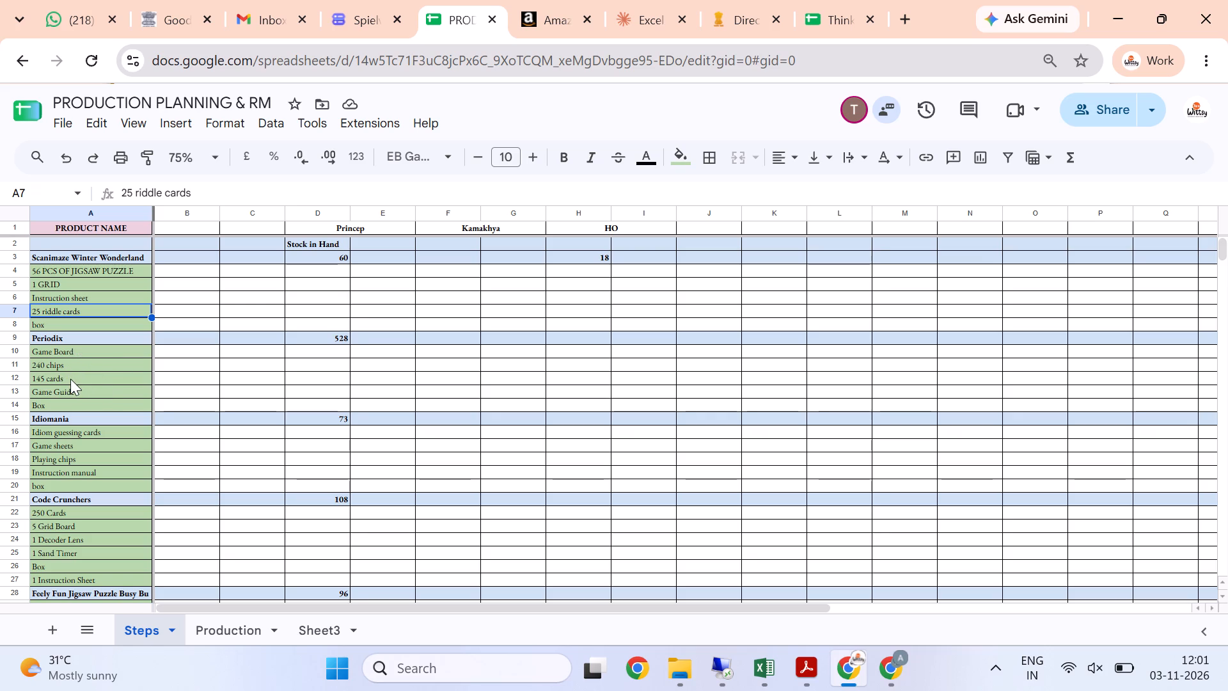
pyautogui.click(70, 379)
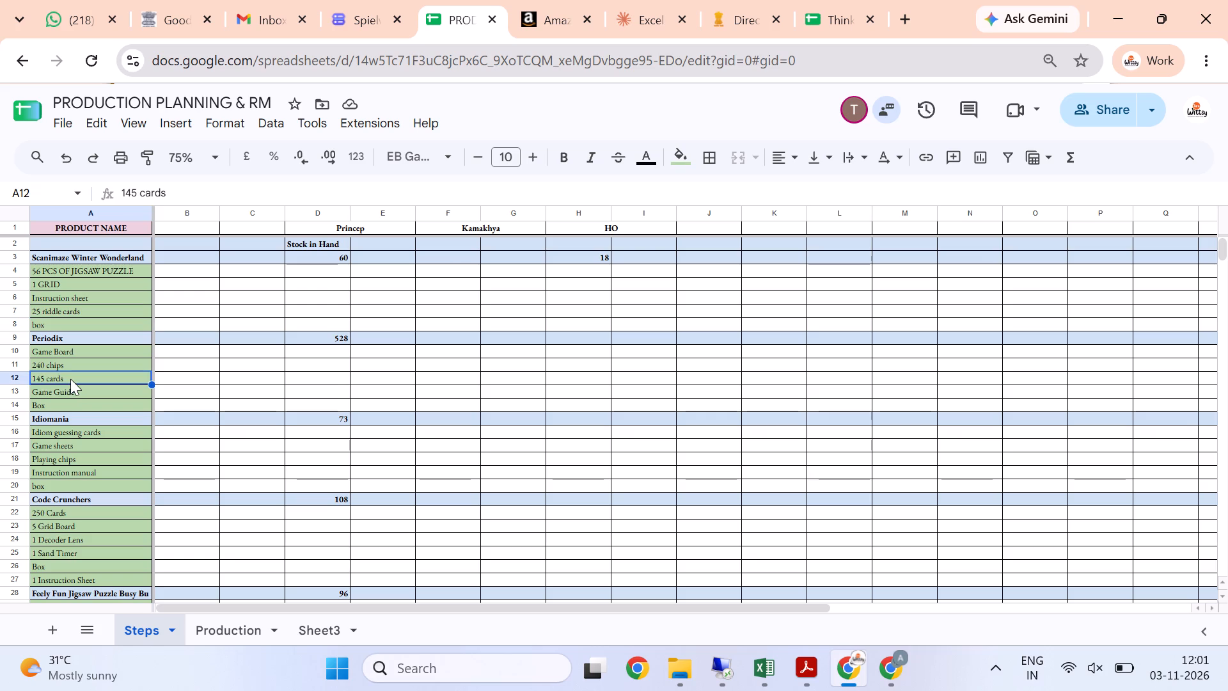
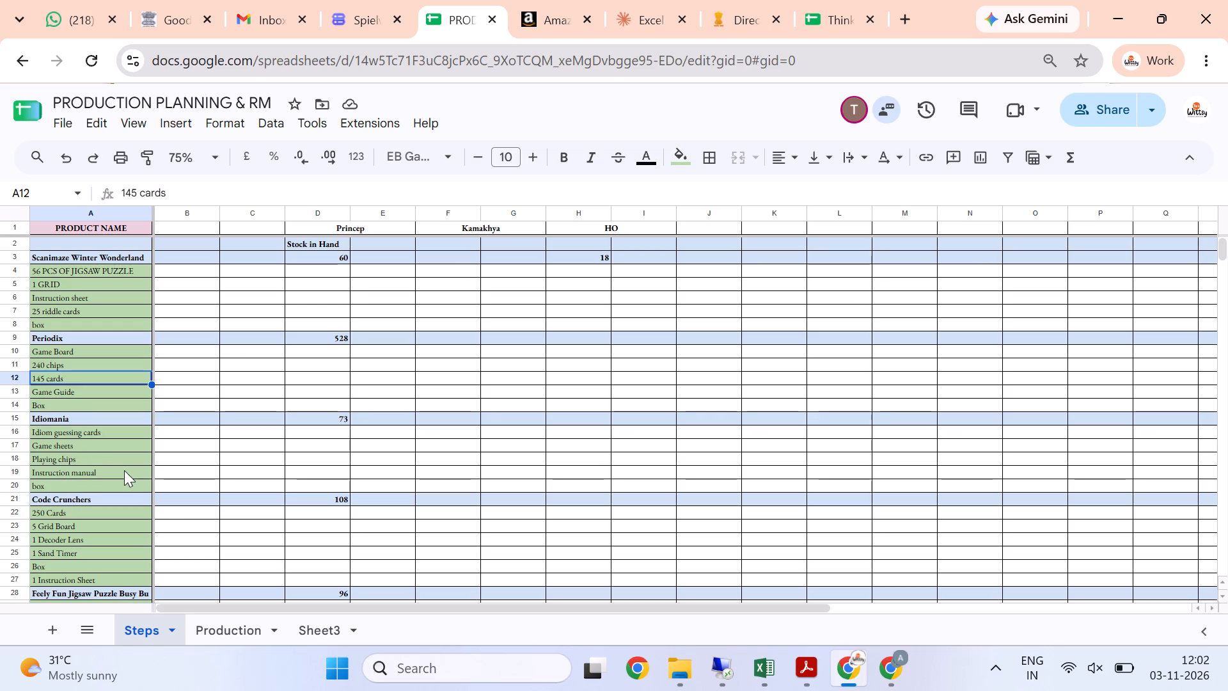
# Review the component rows of the products from Scanimaze Winter Wonderland down to Scratch 'n' Sniff, including the Code Crunchers cards and sand timer.
pyautogui.scroll(-1, 124, 470)
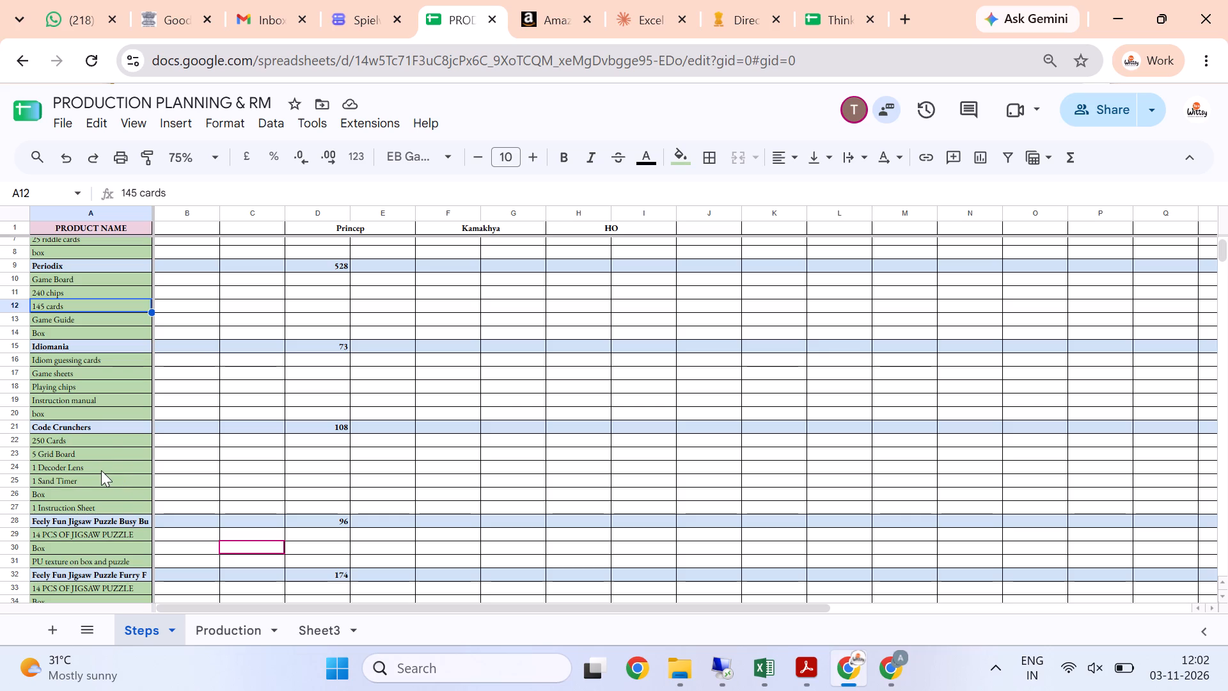
pyautogui.click(83, 438)
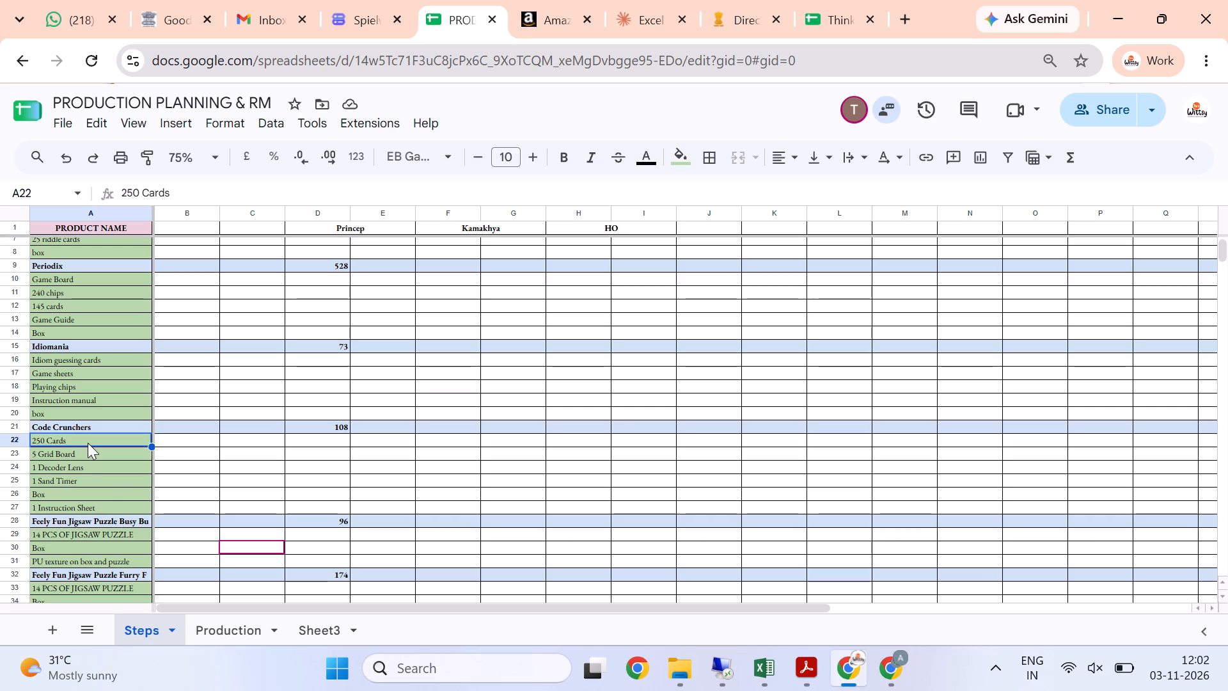
pyautogui.click(98, 477)
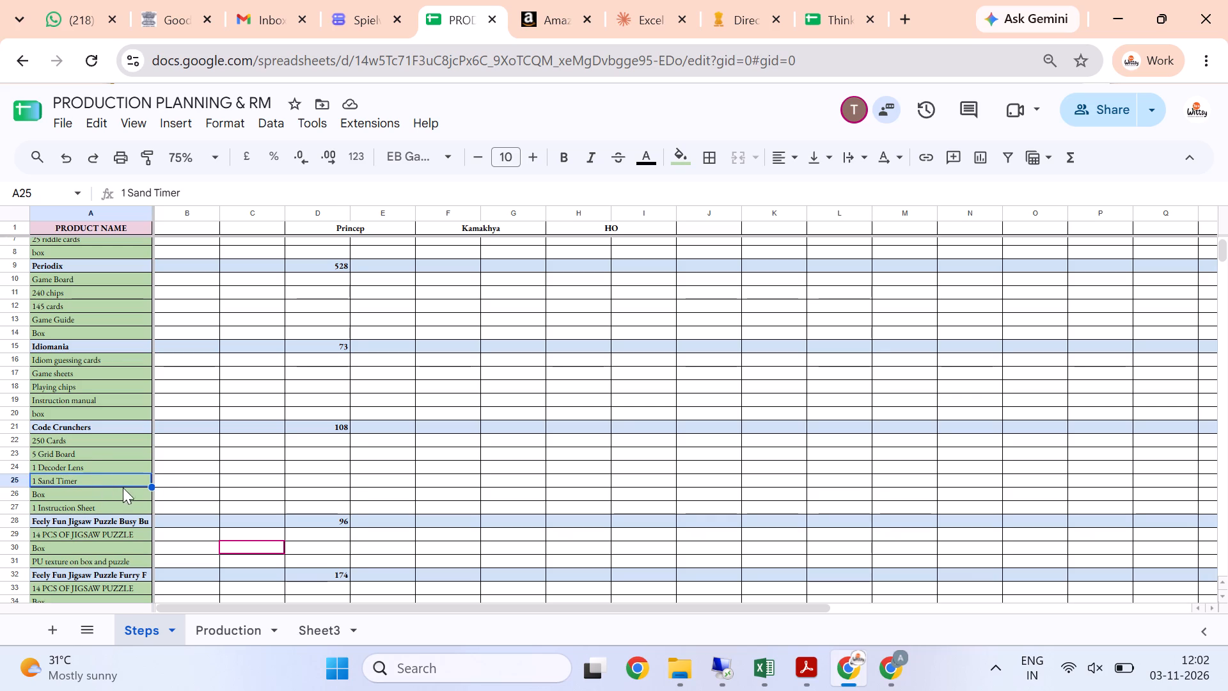
pyautogui.scroll(-1, 148, 463)
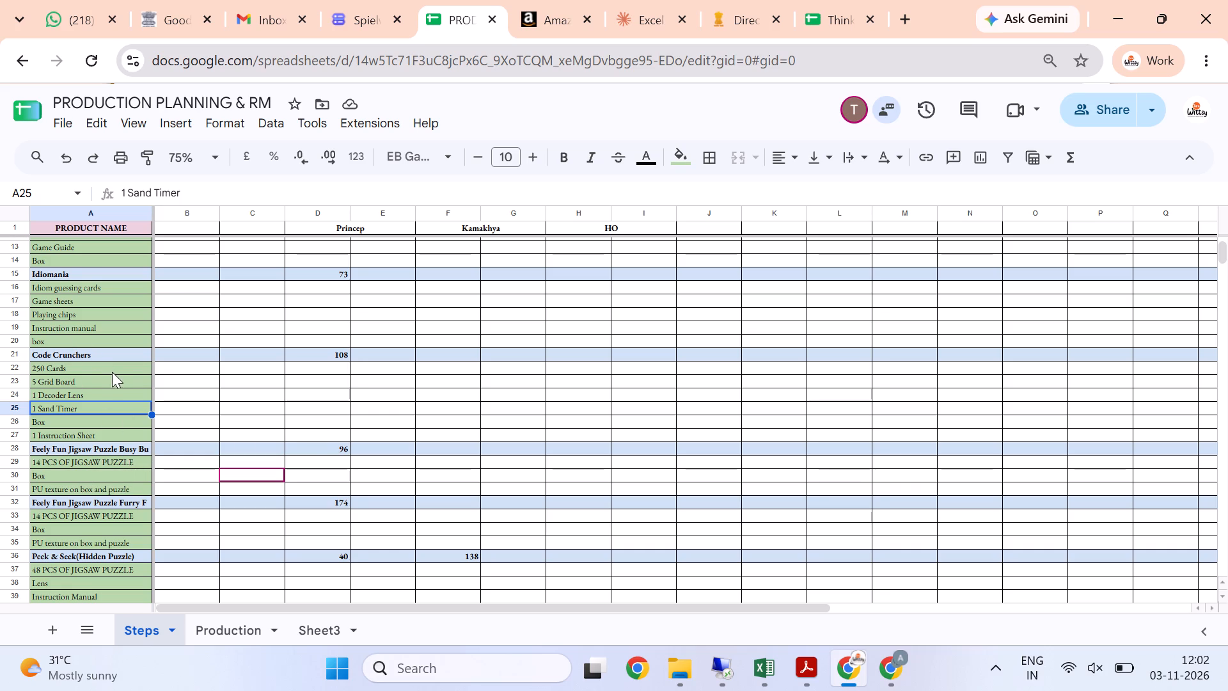
pyautogui.scroll(1, 114, 389)
pyautogui.scroll(-1, 117, 392)
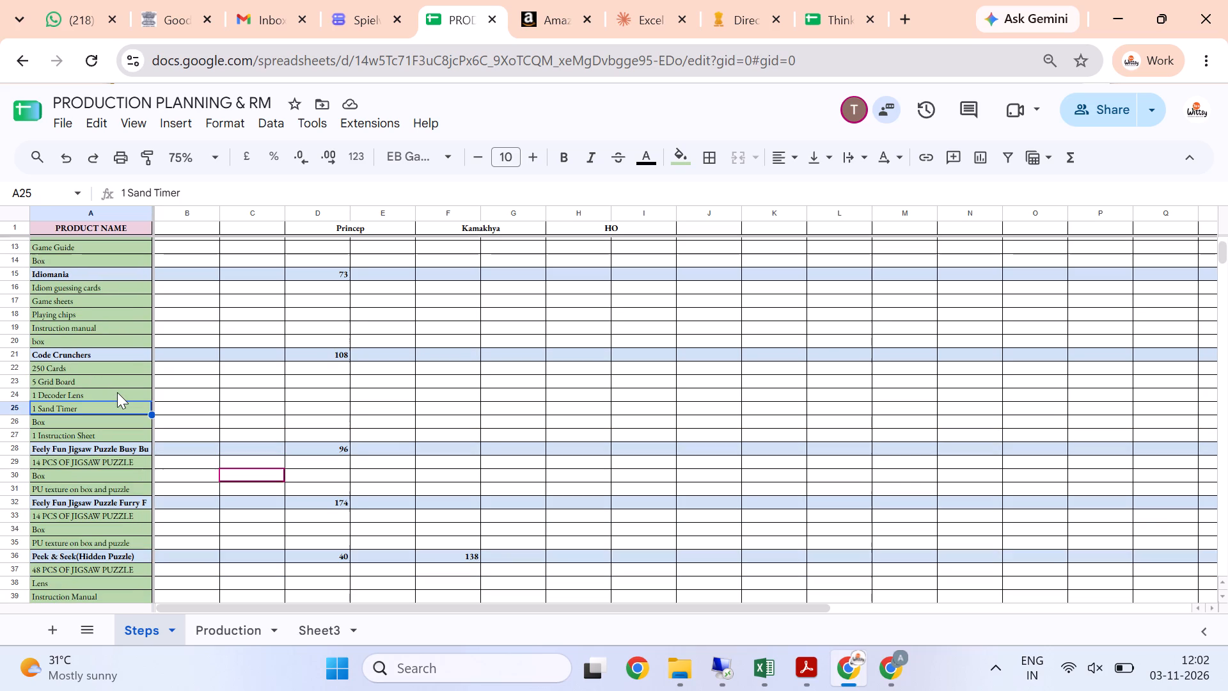
pyautogui.scroll(-1, 117, 392)
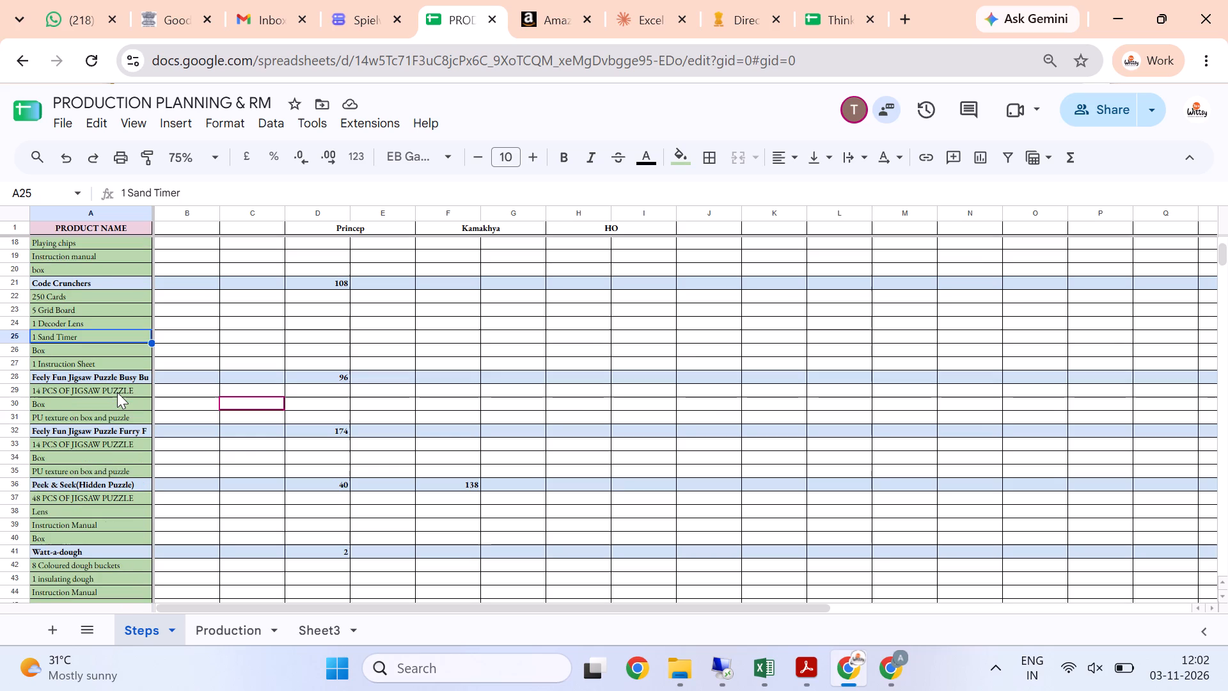
pyautogui.scroll(3, 117, 392)
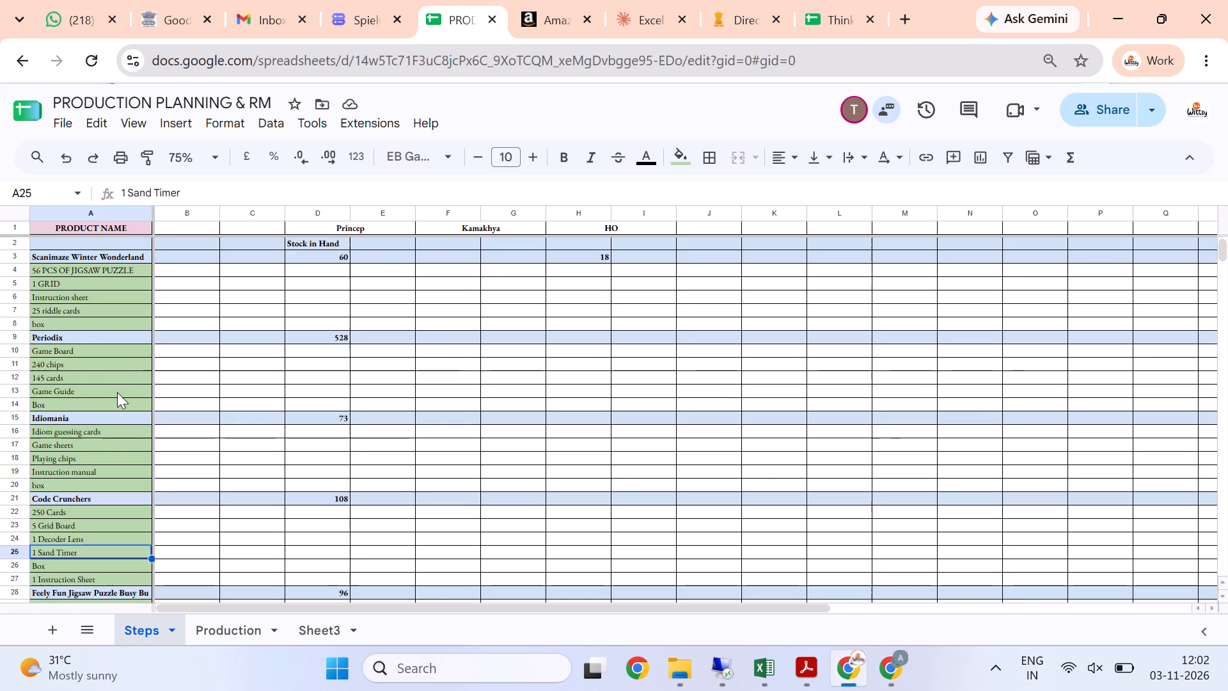
pyautogui.scroll(1, 117, 392)
pyautogui.scroll(-4, 117, 392)
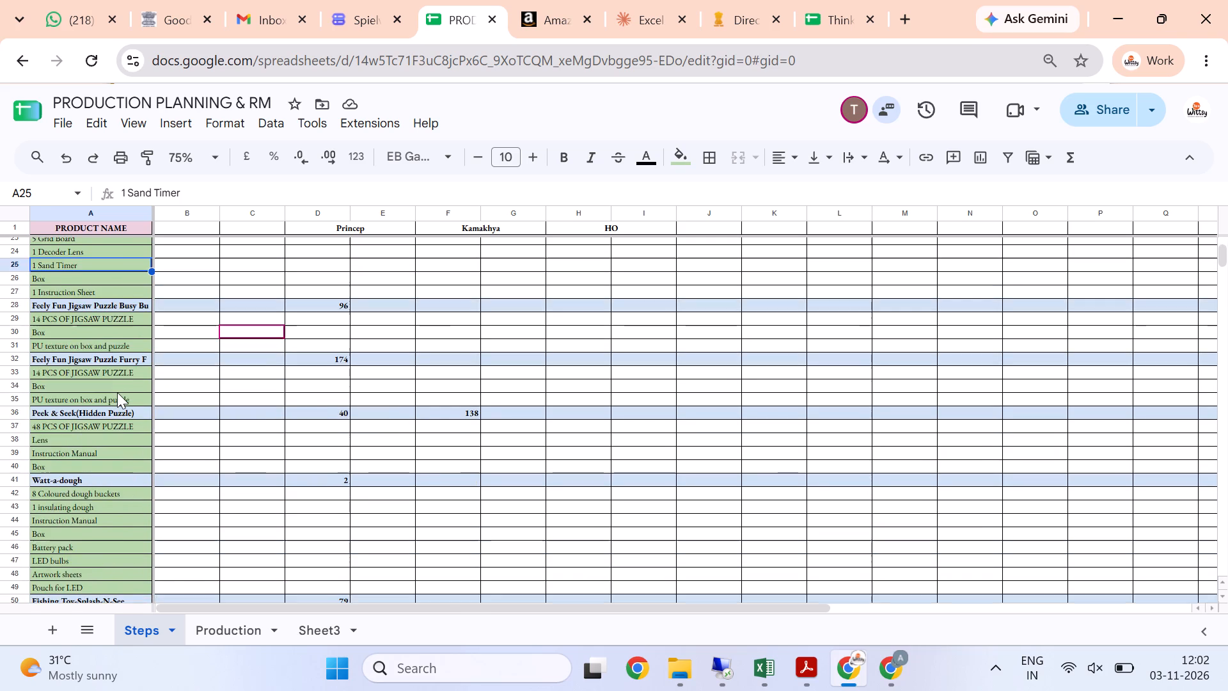
pyautogui.scroll(-2, 117, 392)
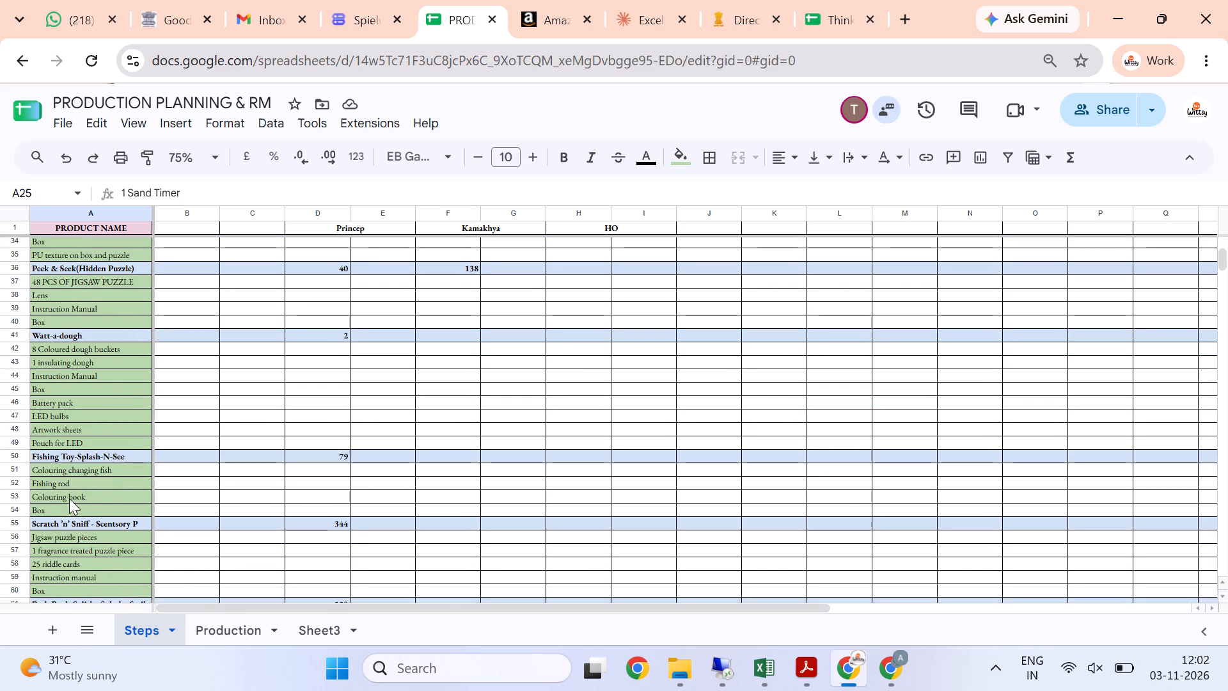
# Examine the component rows of Fishing Toy-Splash-N-See, from Colouring changing fish to Box, and the Princep cell beside Box.
pyautogui.click(45, 509)
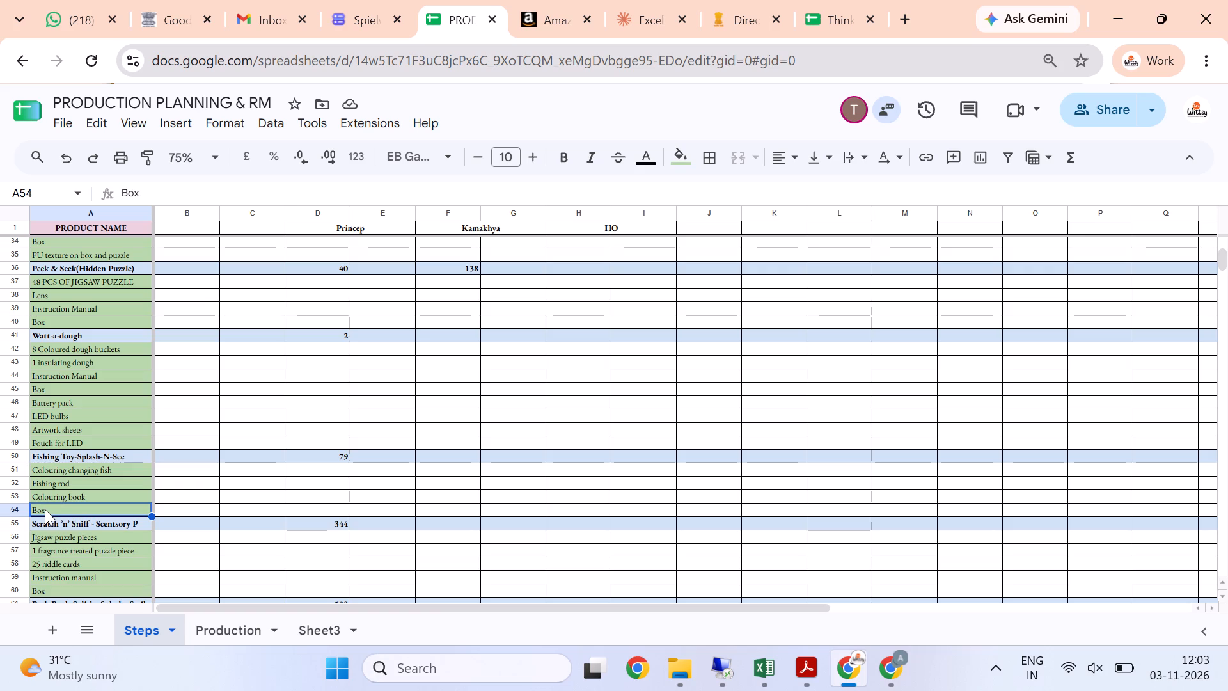
pyautogui.click(79, 469)
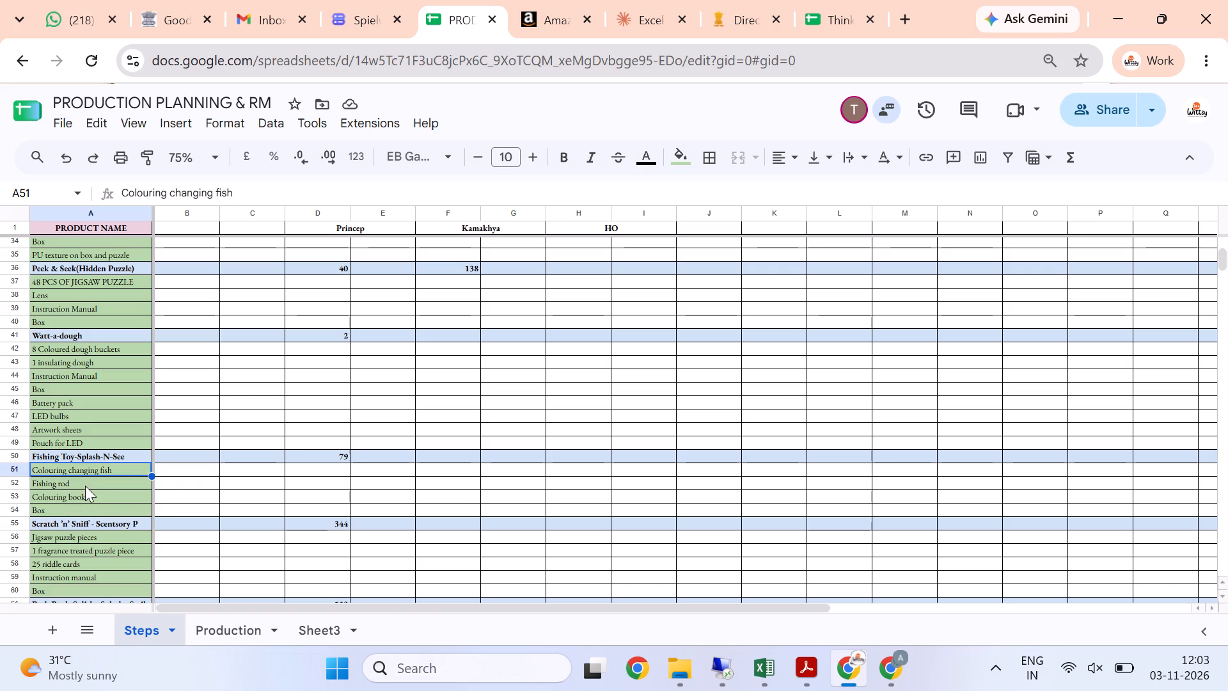
pyautogui.click(80, 480)
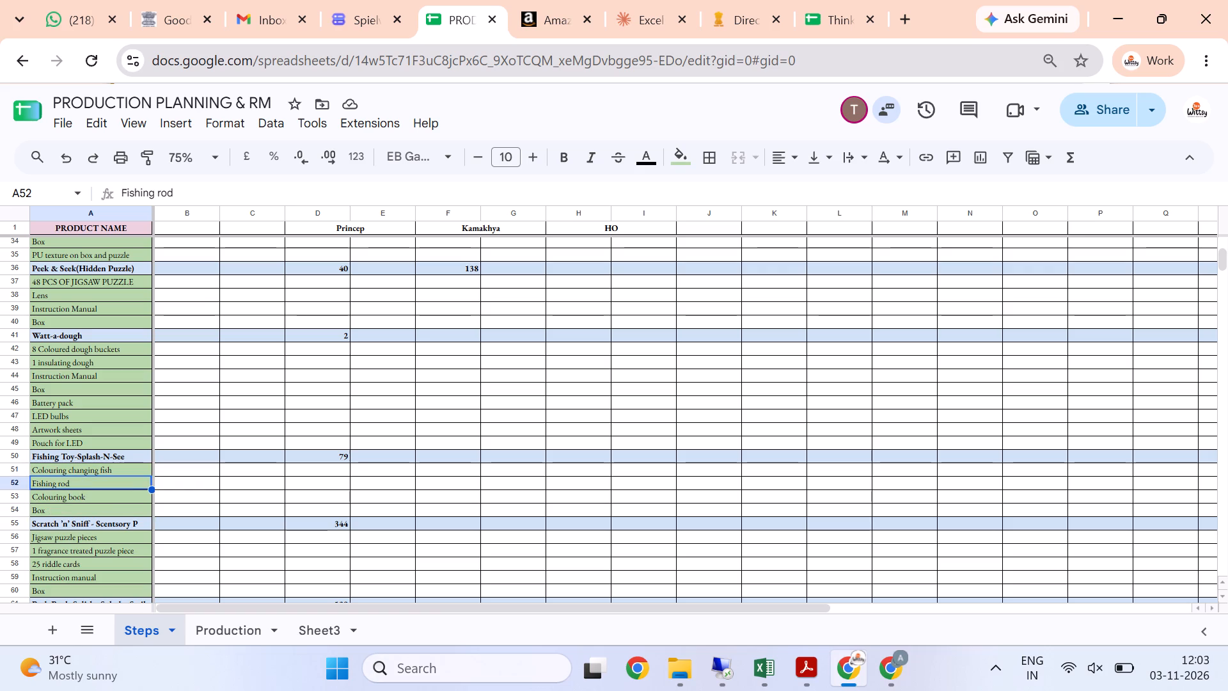
pyautogui.moveTo(84, 475); pyautogui.dragTo(83, 497)
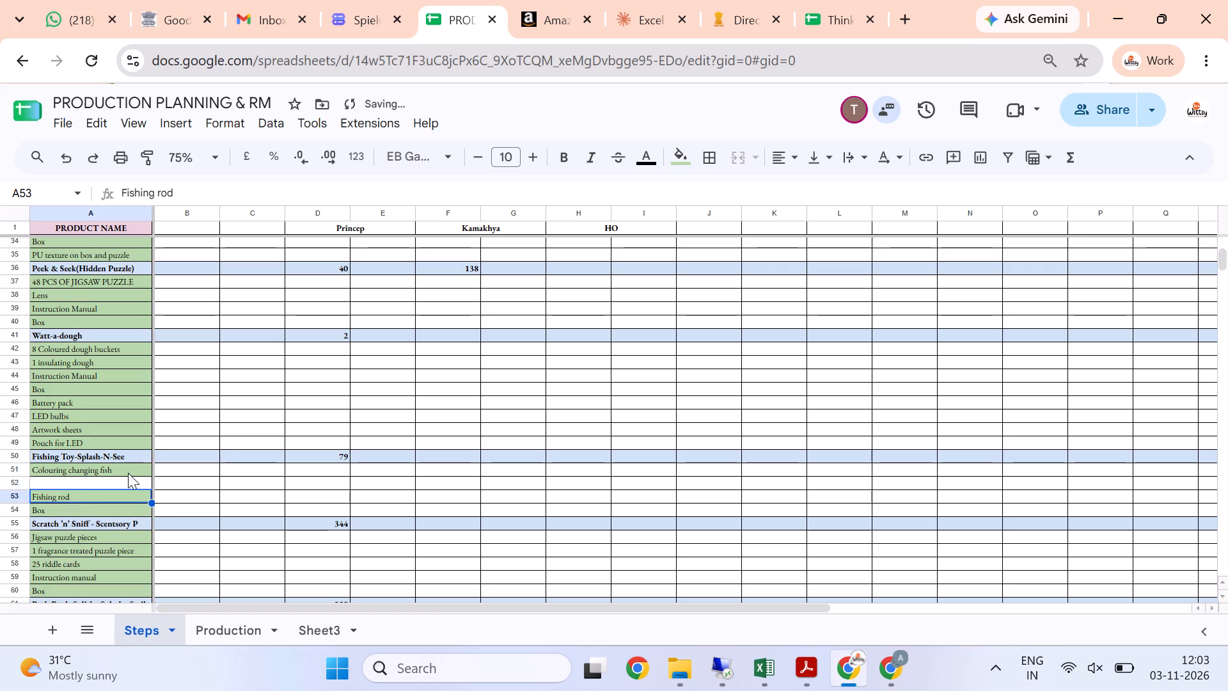
pyautogui.hotkey('ctrl', 'z')
pyautogui.click(175, 472)
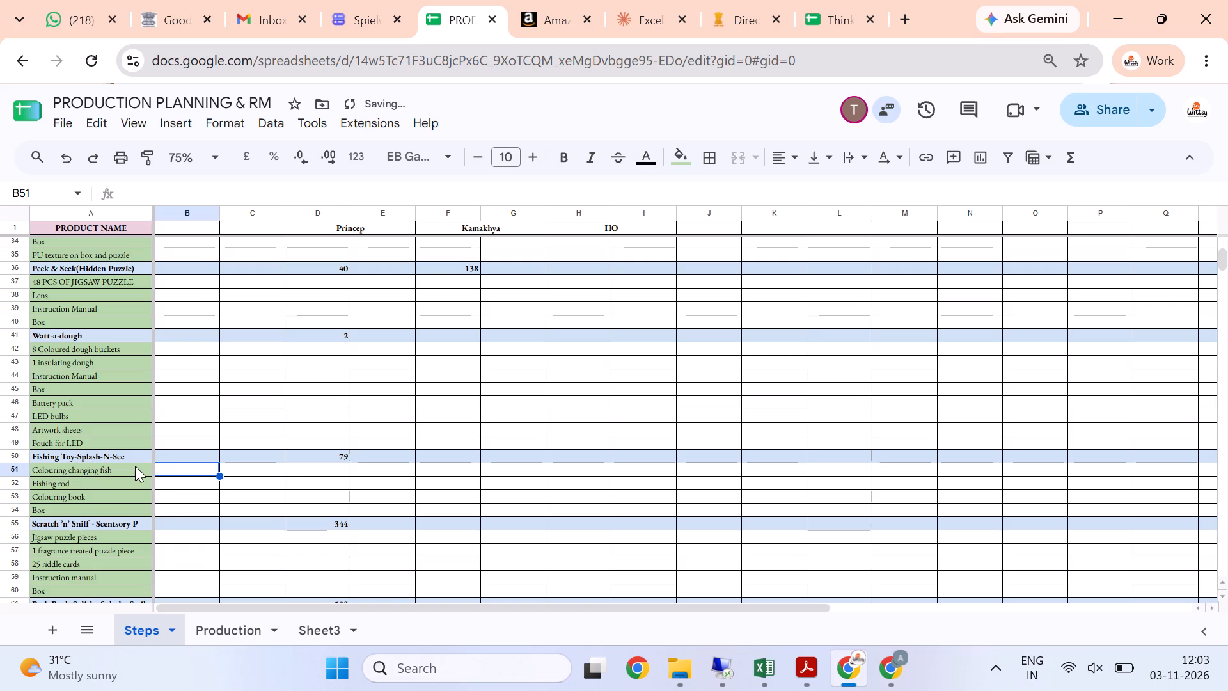
pyautogui.moveTo(135, 466); pyautogui.dragTo(125, 496)
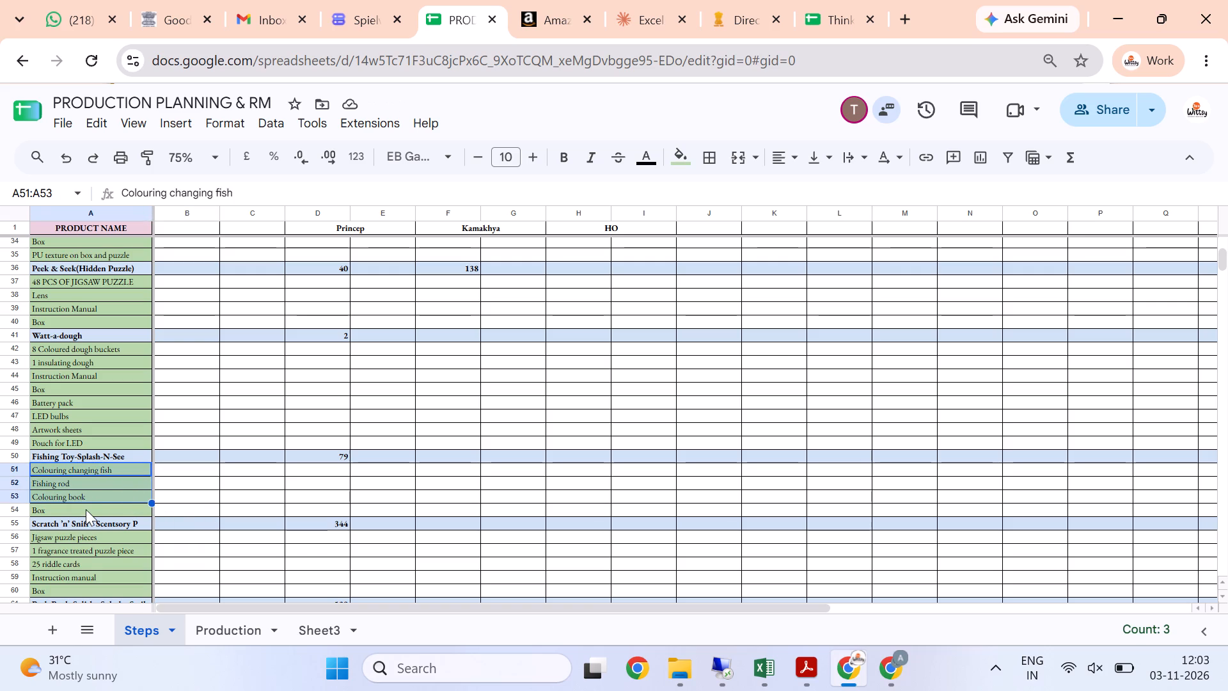
pyautogui.click(86, 509)
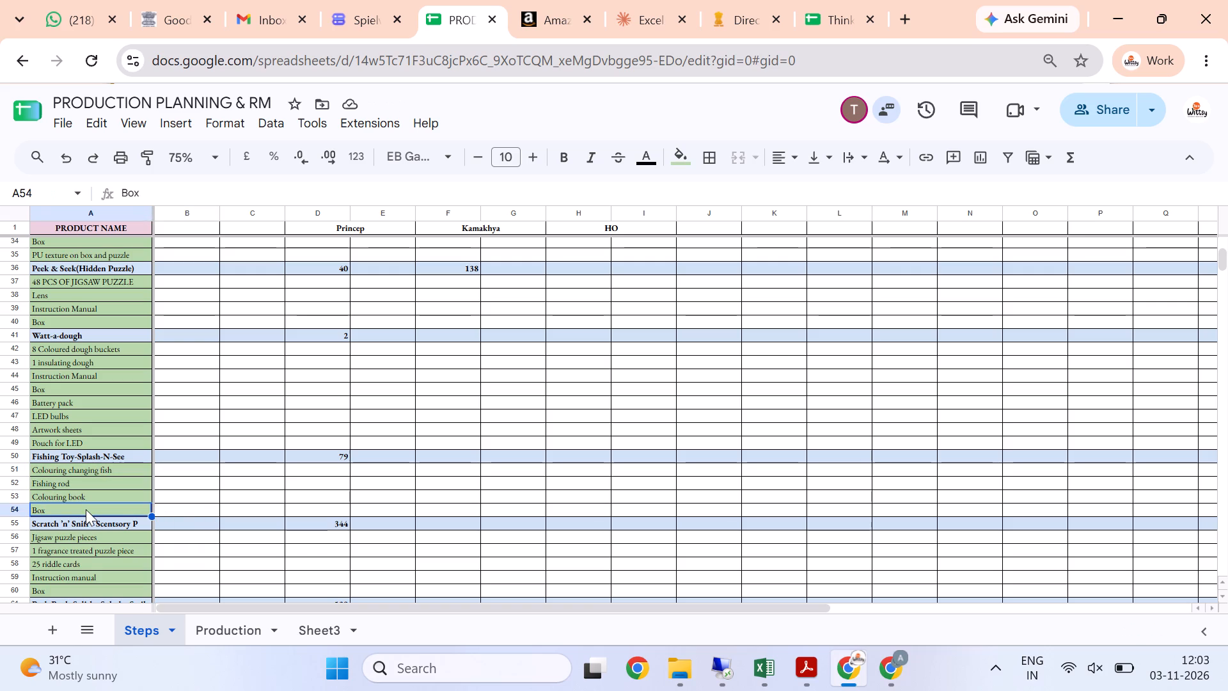
pyautogui.click(295, 507)
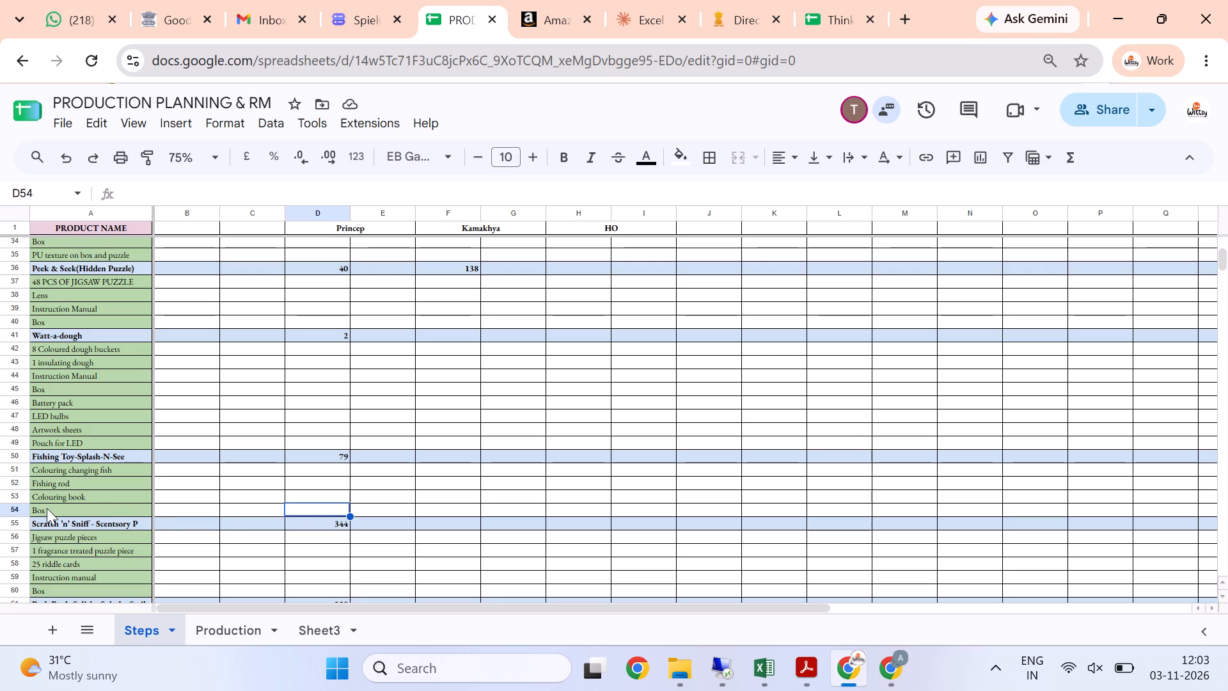
pyautogui.click(50, 509)
pyautogui.click(302, 507)
# Fill the Princep stock cells D52 and D54 for the Fishing Toy-Splash-N-See Fishing rod and Box with yellow.
pyautogui.scroll(-1, 237, 496)
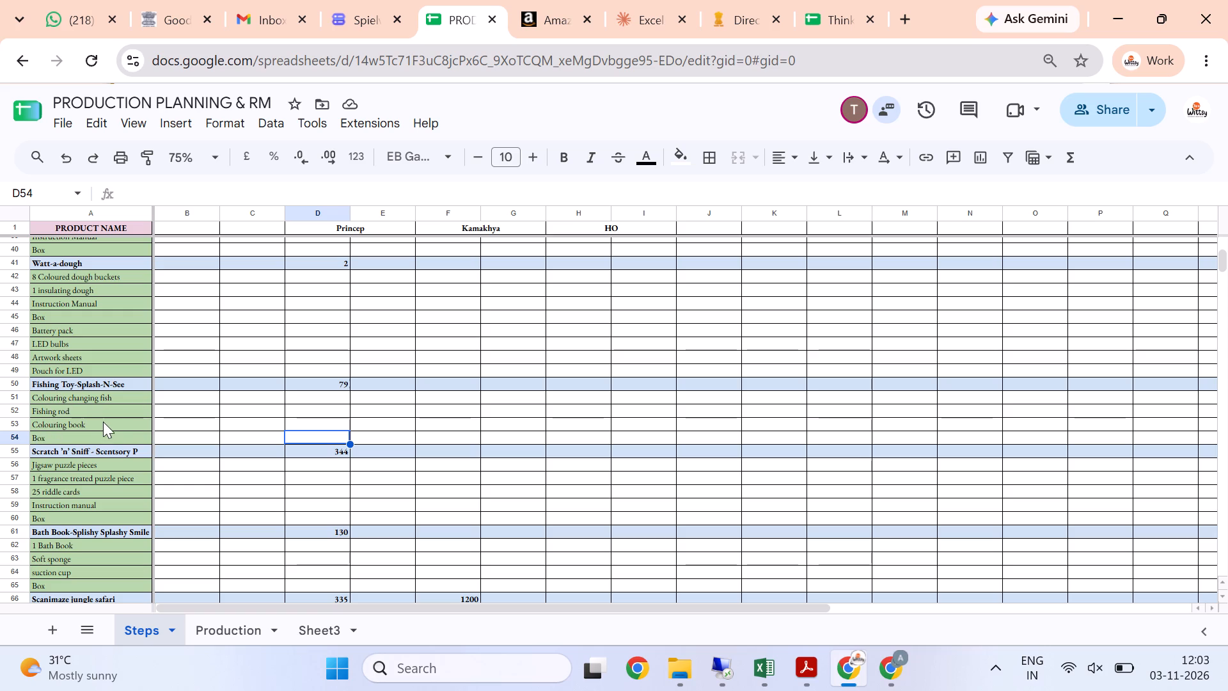
pyautogui.click(102, 398)
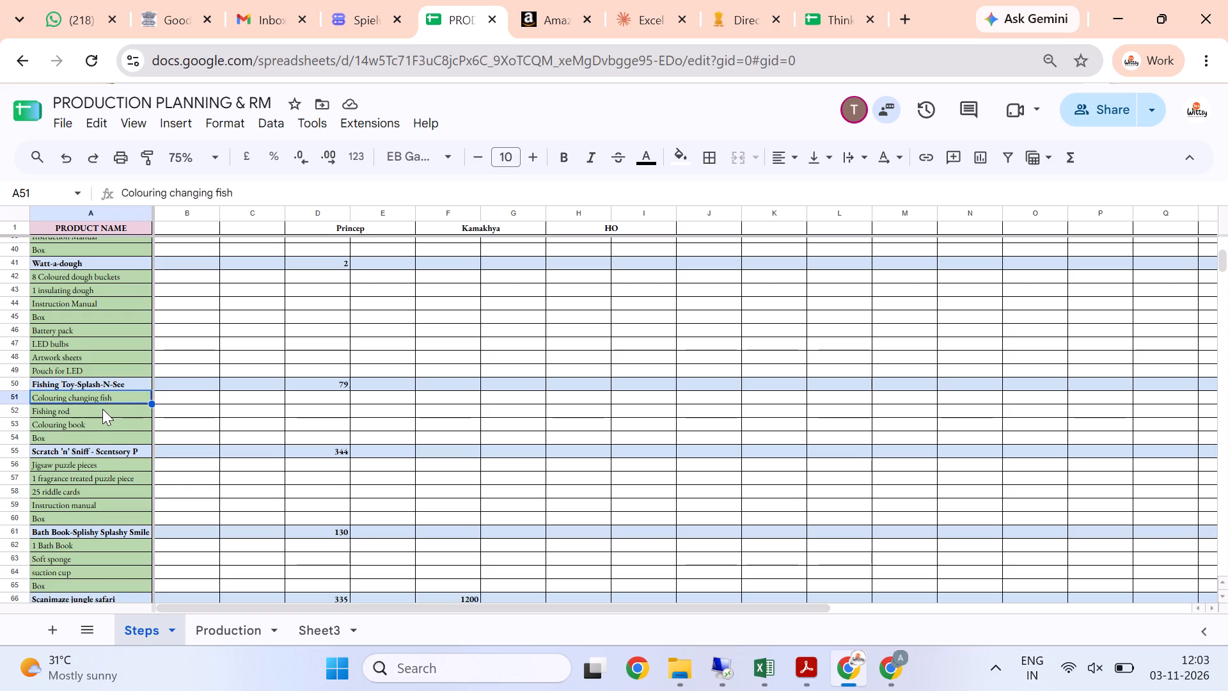
pyautogui.click(102, 409)
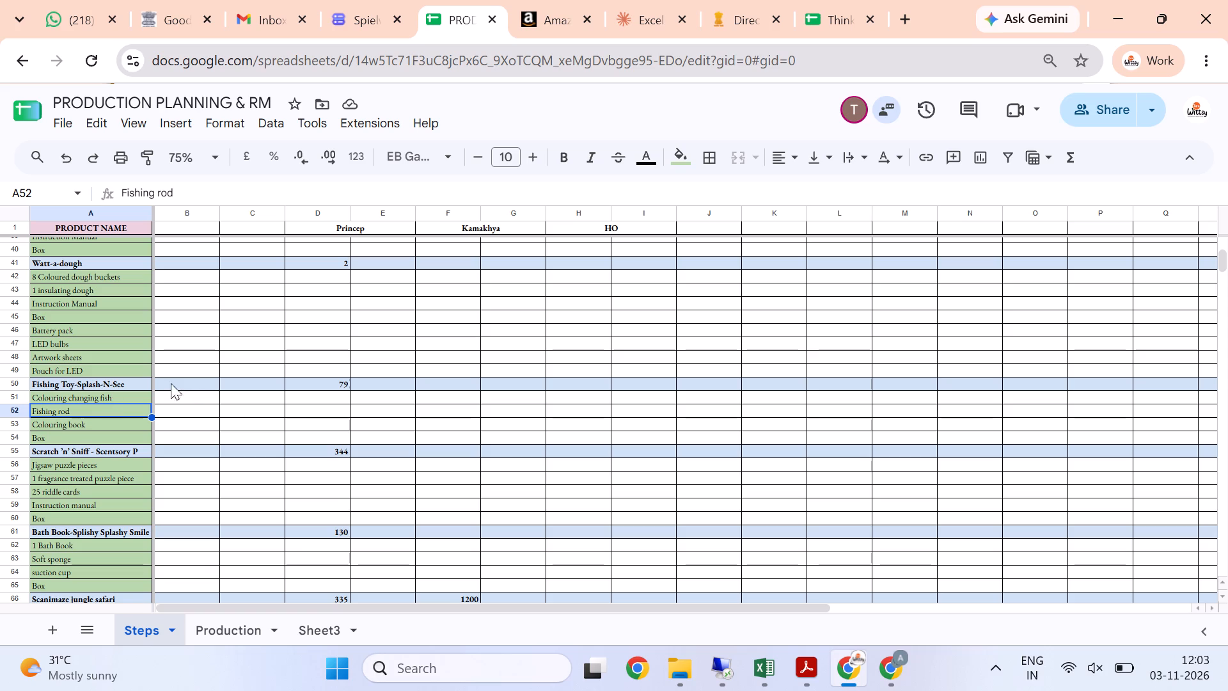
pyautogui.click(305, 408)
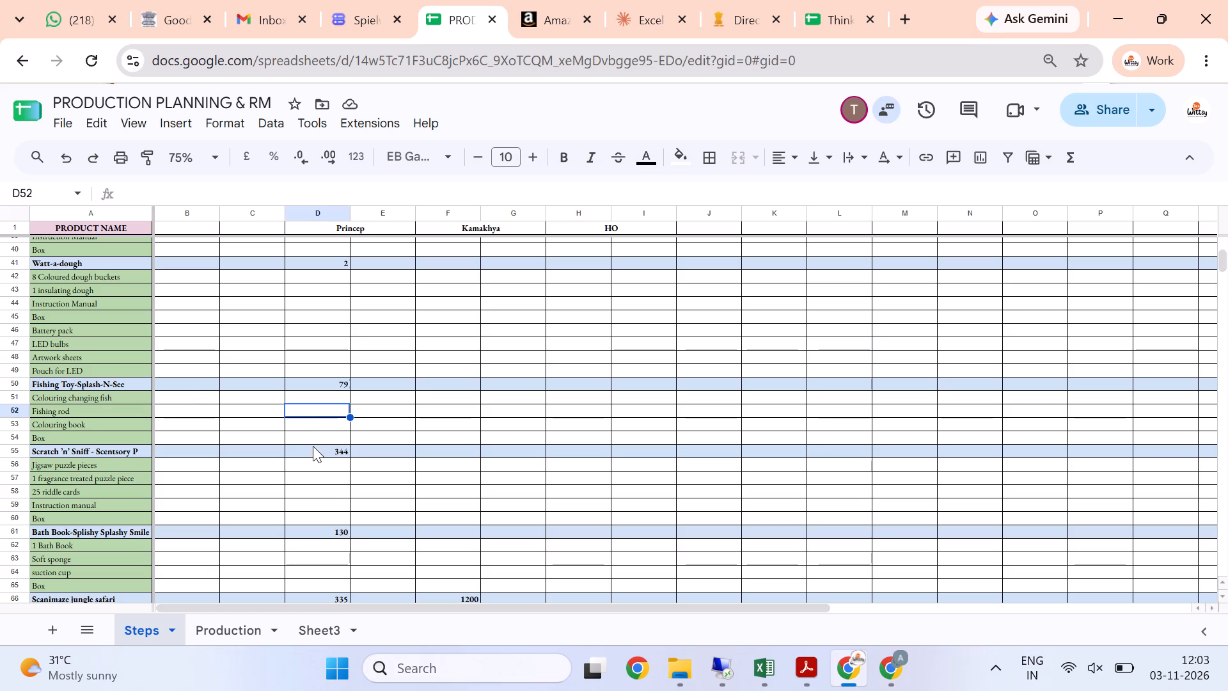
pyautogui.keyDown('ctrl'); pyautogui.click(331, 435); pyautogui.keyUp('ctrl')
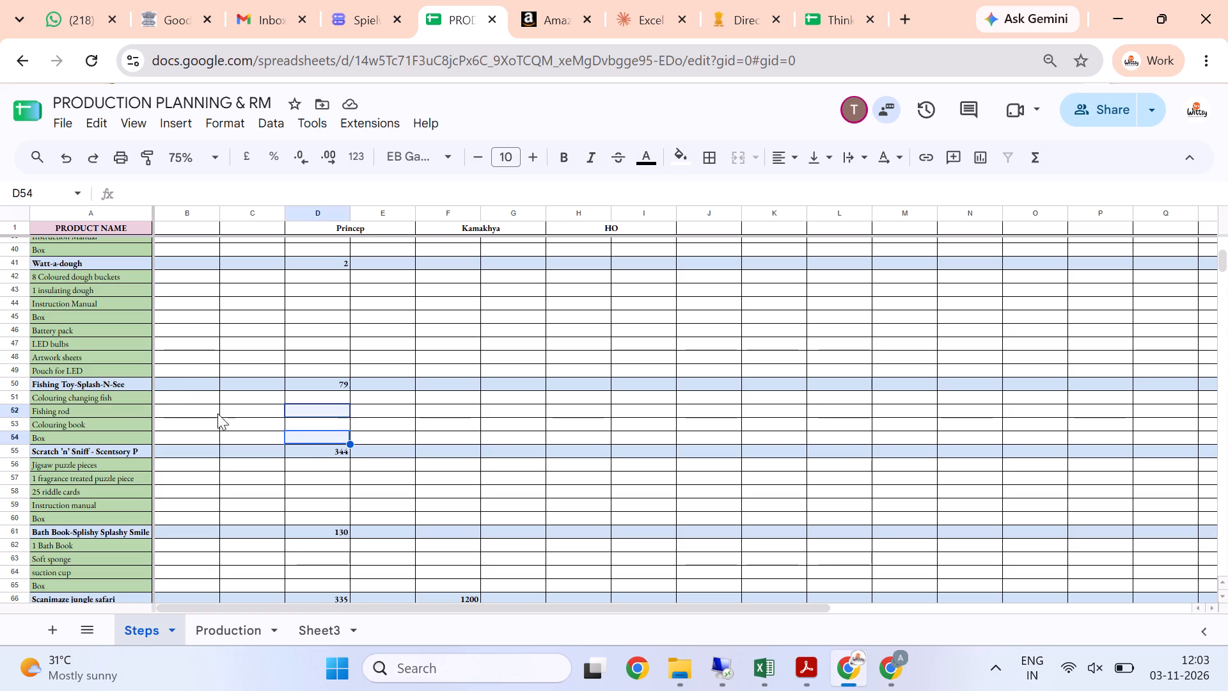
pyautogui.click(671, 154)
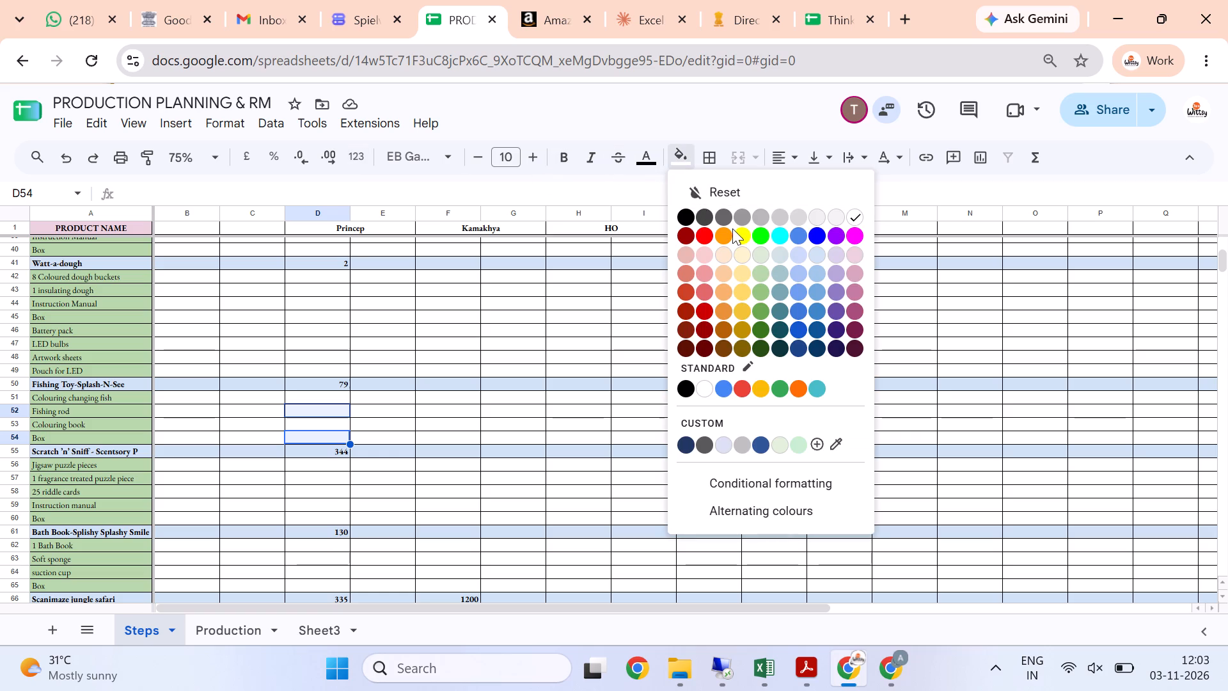
pyautogui.click(743, 237)
pyautogui.click(405, 432)
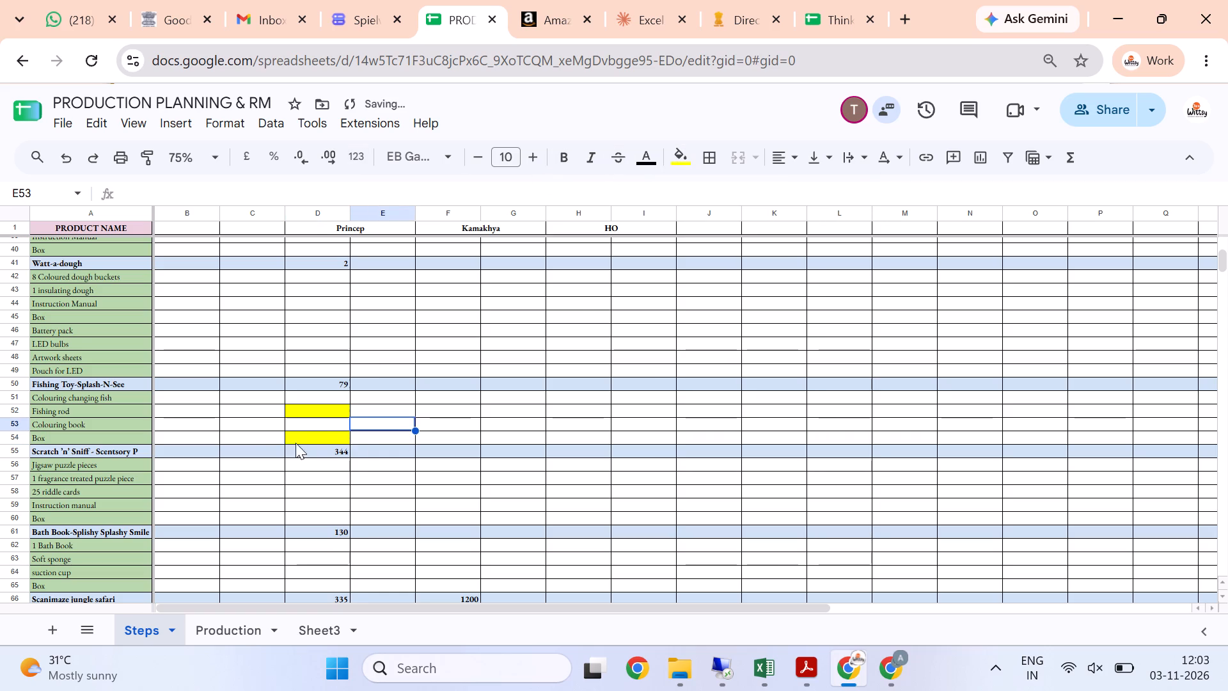
pyautogui.click(322, 422)
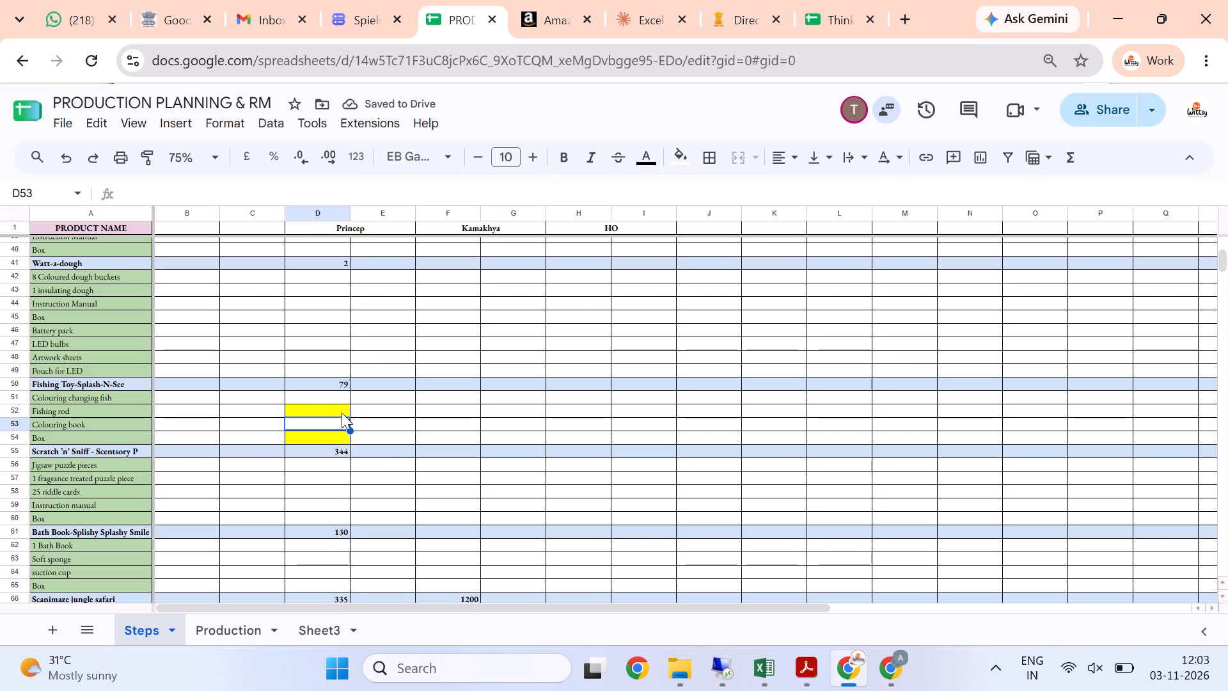
pyautogui.click(335, 392)
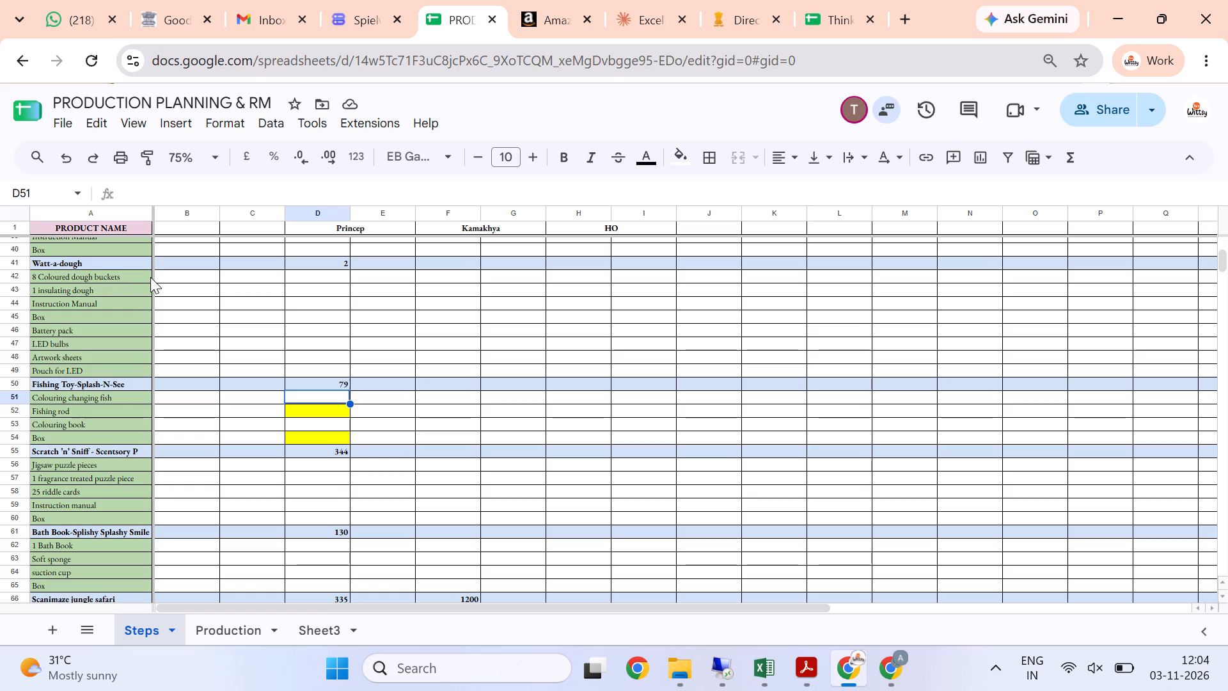
# Fill the Princep stock cell D42 for Watt-a-dough's 8 Coloured dough buckets with yellow.
pyautogui.click(317, 274)
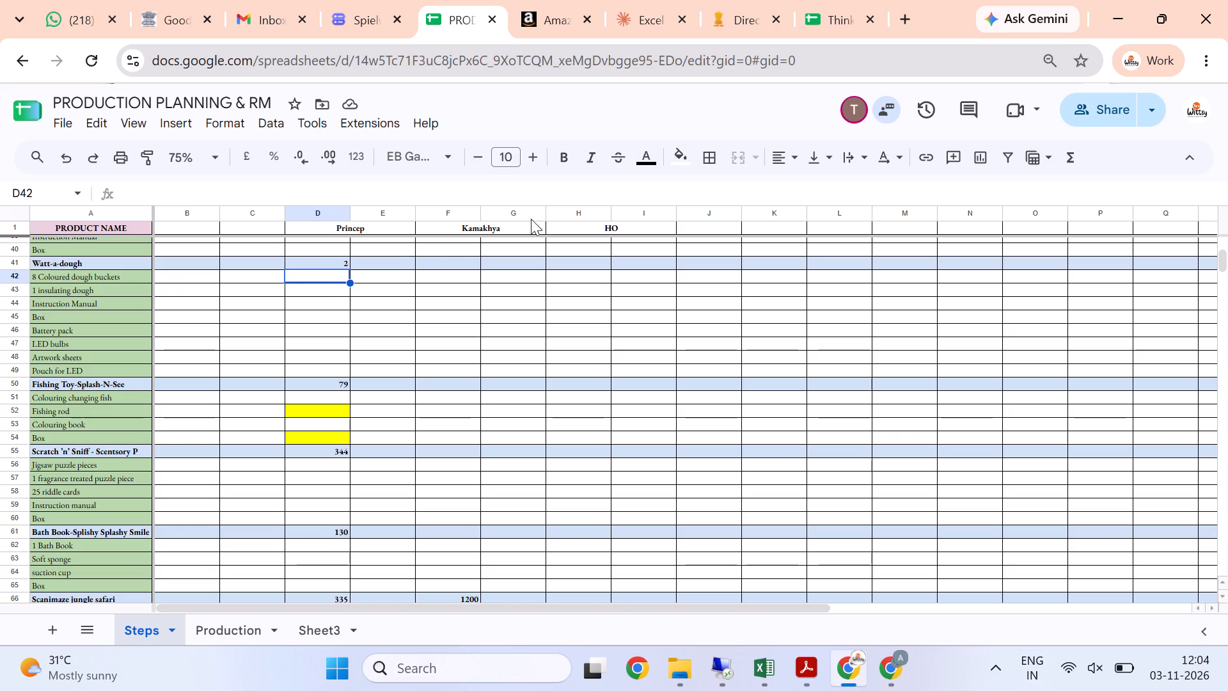
pyautogui.keyDown('ctrl'); pyautogui.click(684, 161); pyautogui.keyUp('ctrl')
pyautogui.click(748, 235)
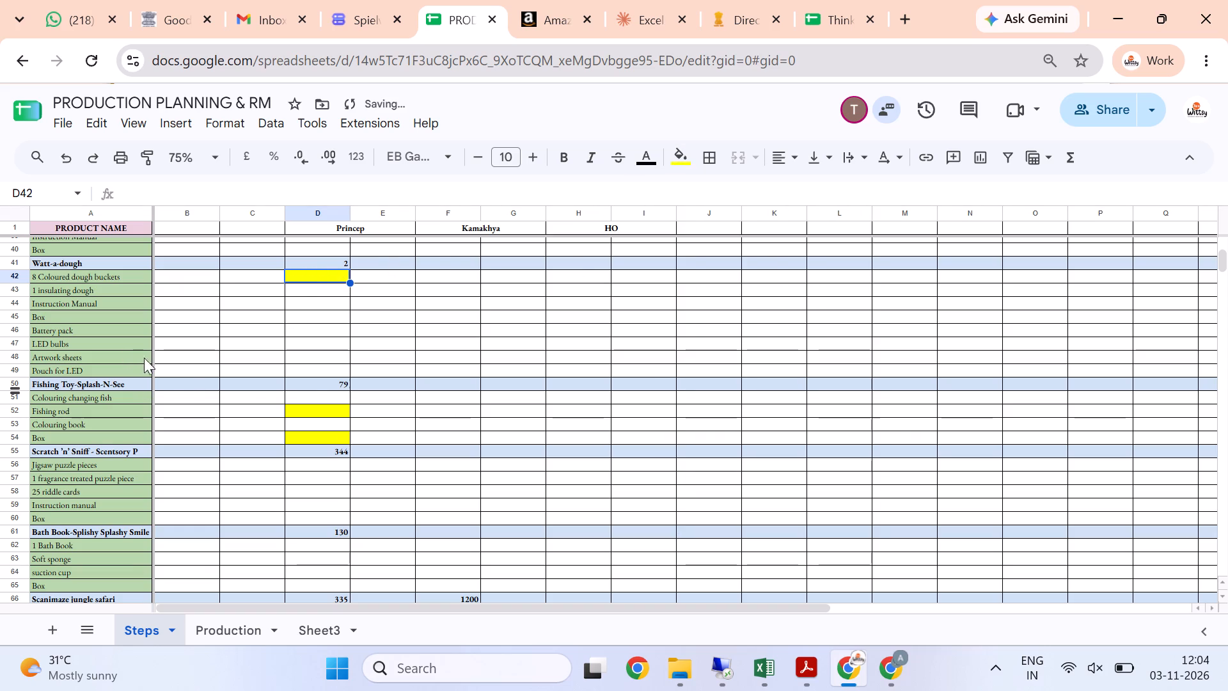
# Fill the Princep stock cell D85 for the Magical mineral mines 1 WOODEN HAMMER with yellow.
pyautogui.scroll(-1, 312, 390)
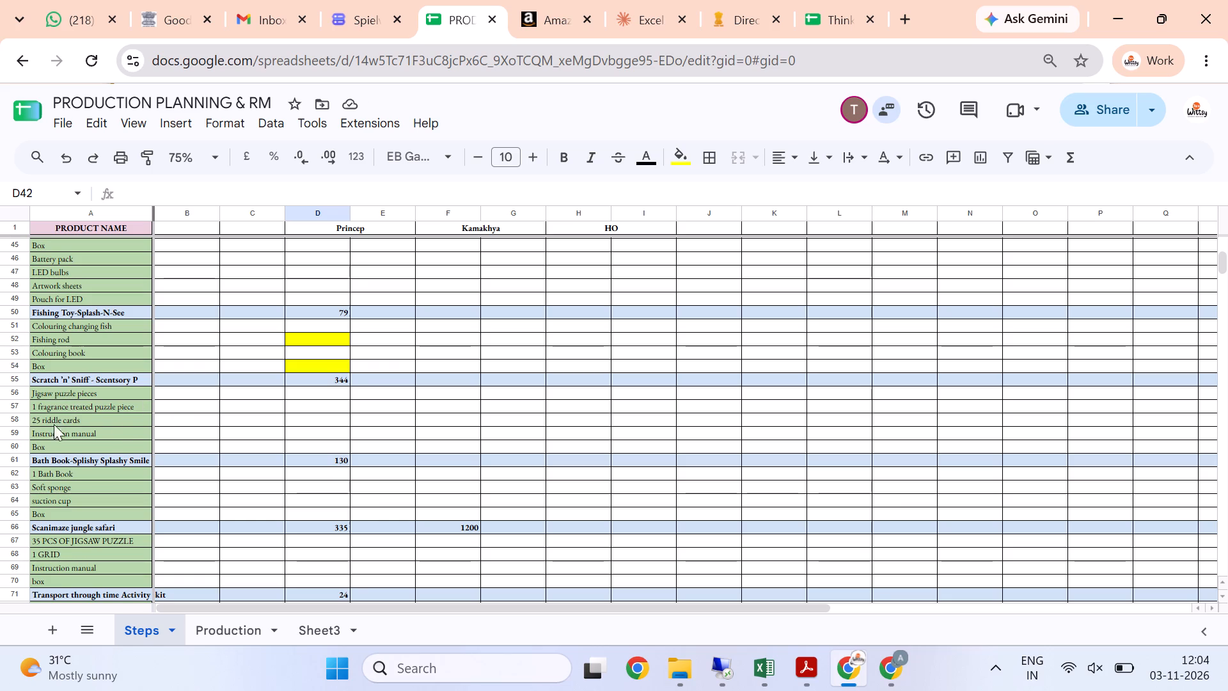
pyautogui.scroll(-1, 138, 441)
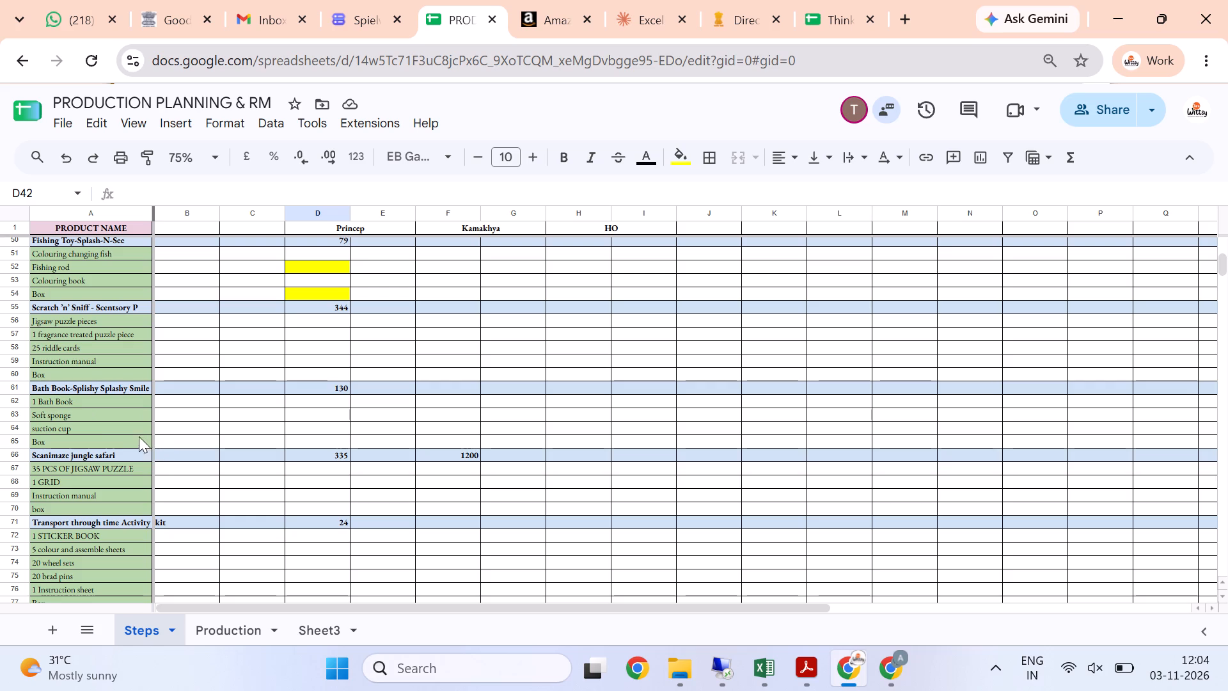
pyautogui.scroll(-1, 164, 427)
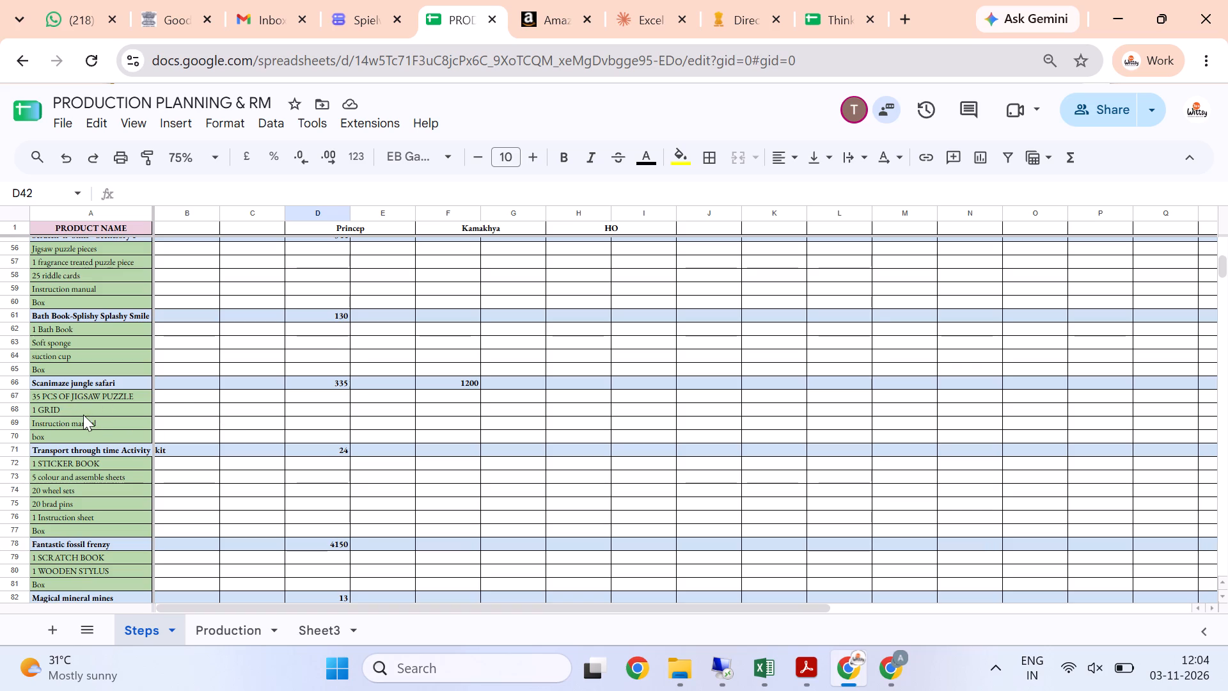
pyautogui.scroll(-1, 116, 431)
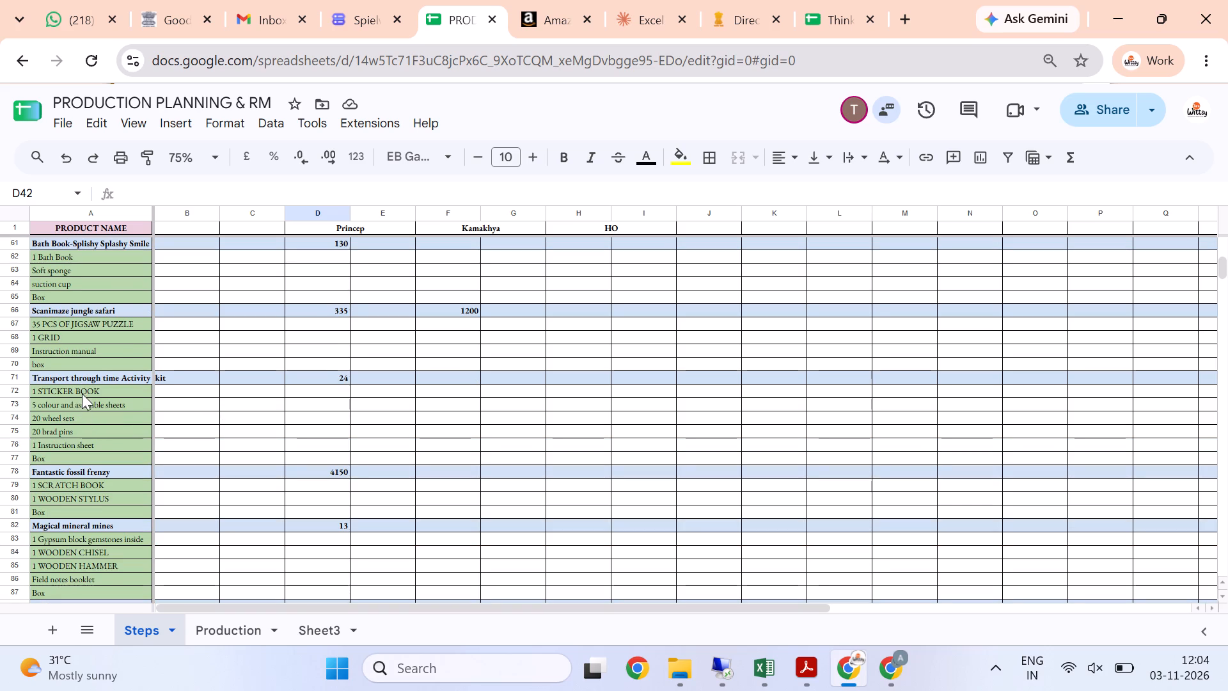
pyautogui.scroll(-1, 214, 409)
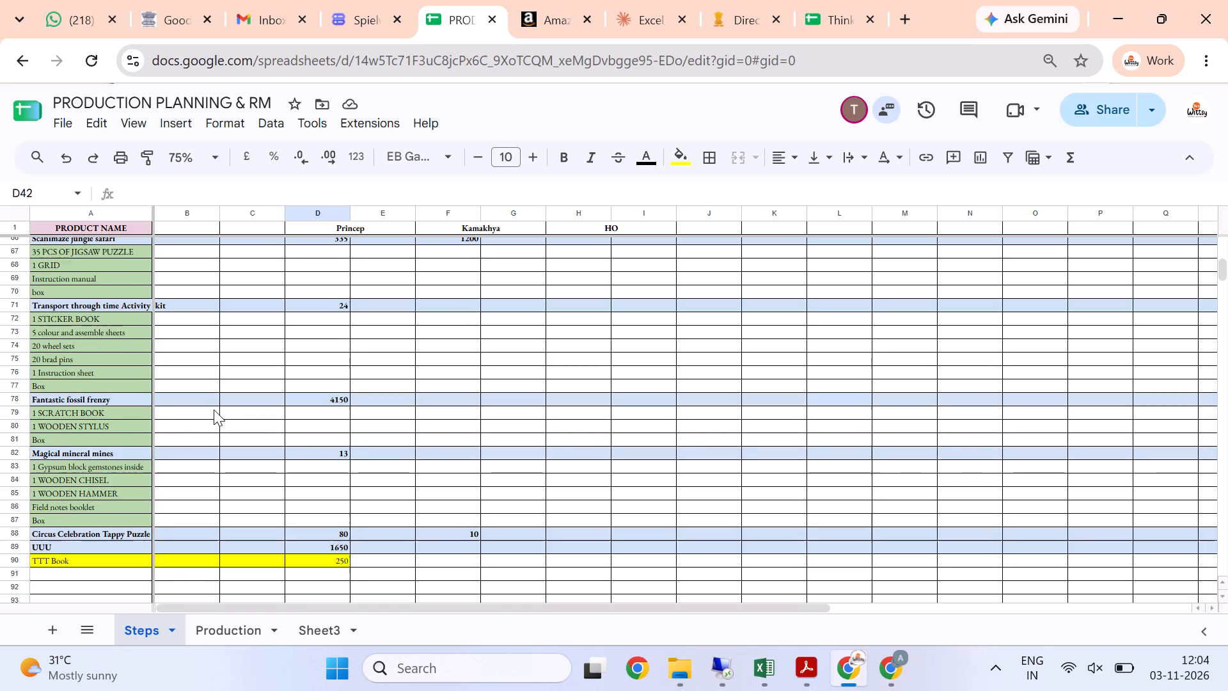
pyautogui.scroll(-1, 182, 441)
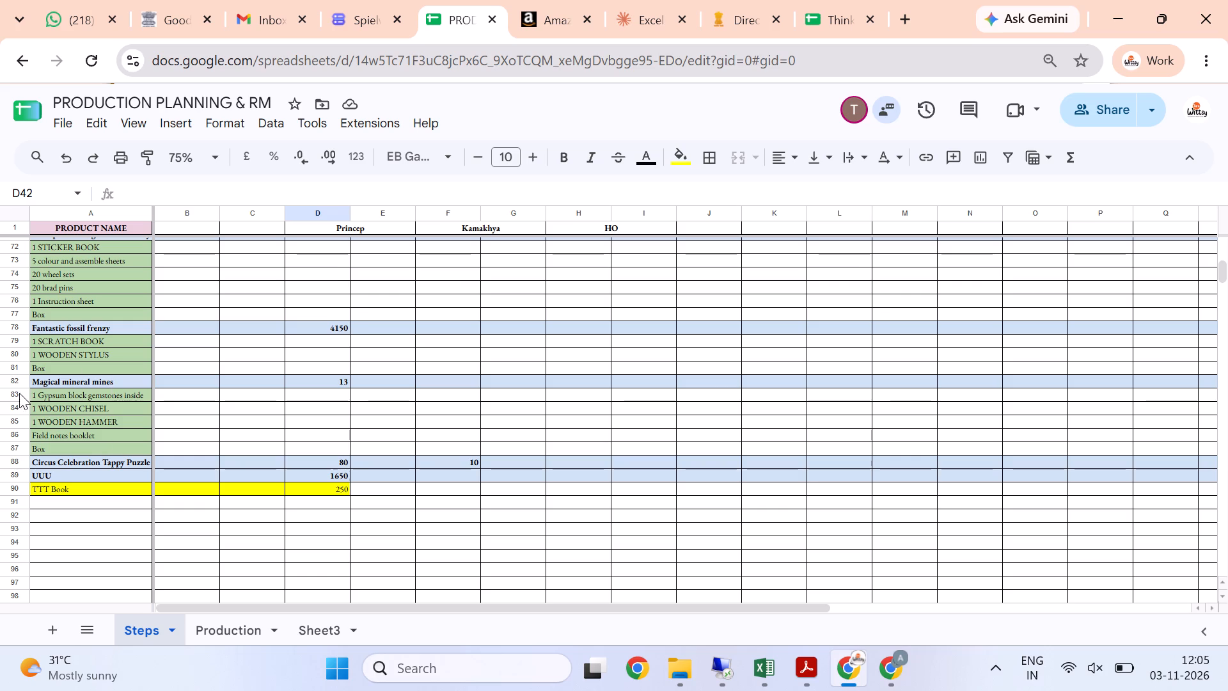
pyautogui.click(52, 418)
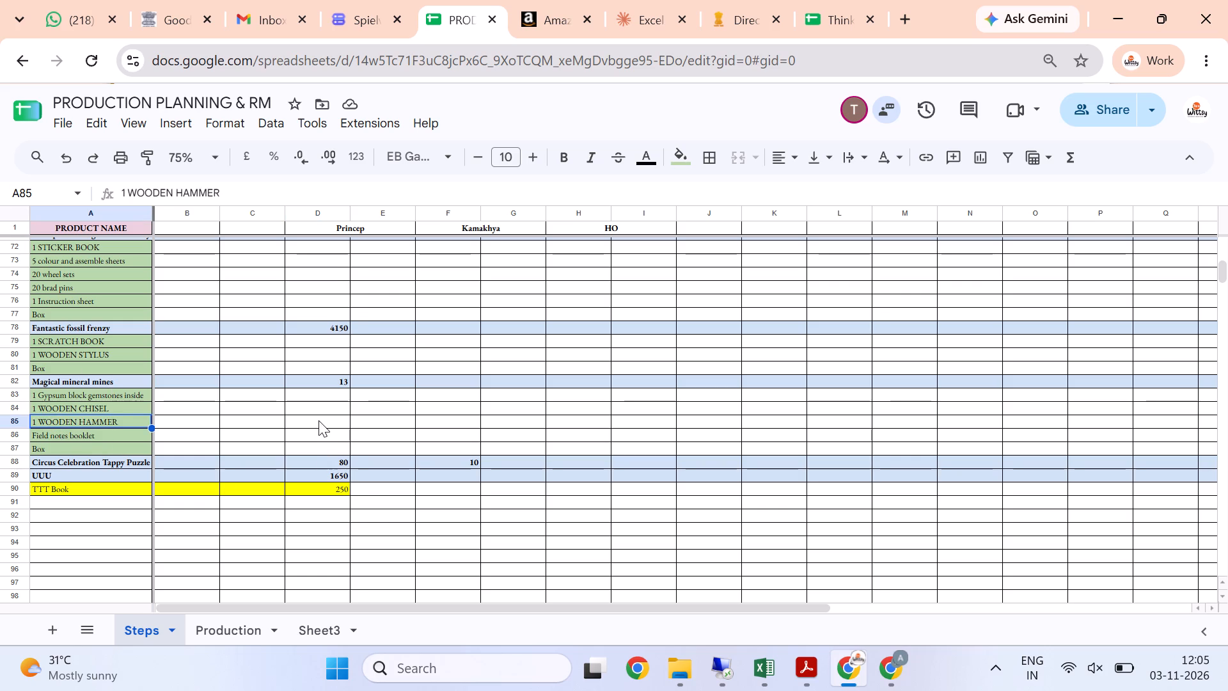
pyautogui.click(319, 420)
pyautogui.click(679, 154)
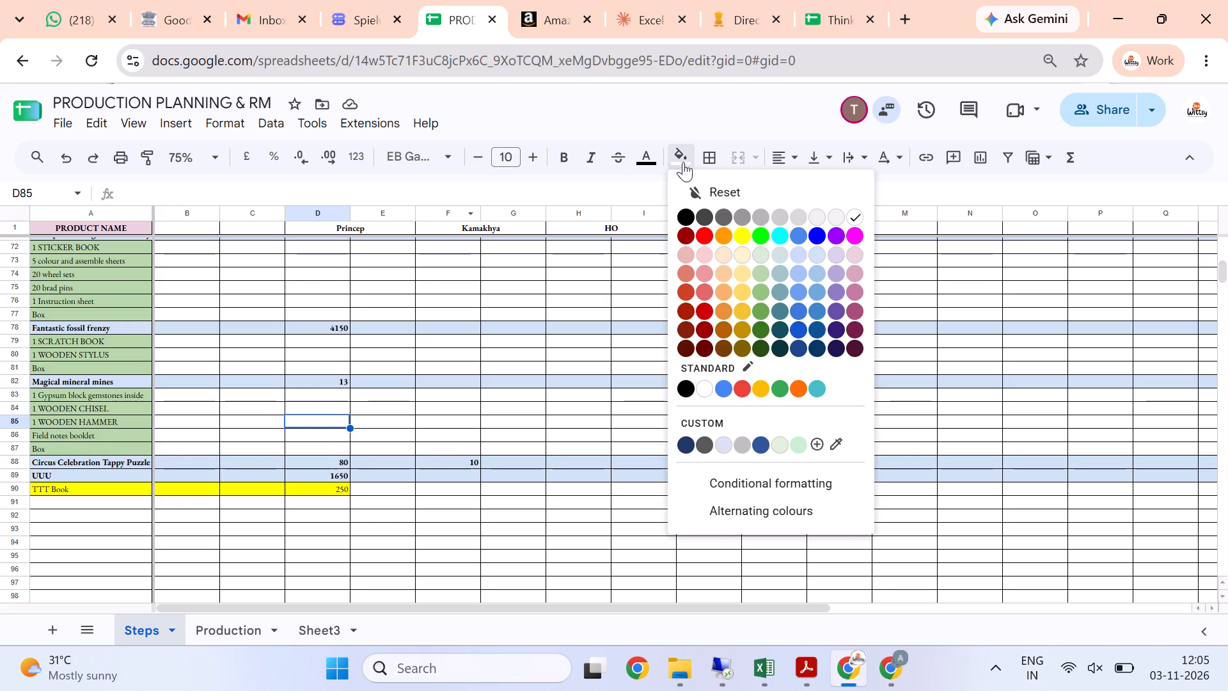
pyautogui.click(737, 230)
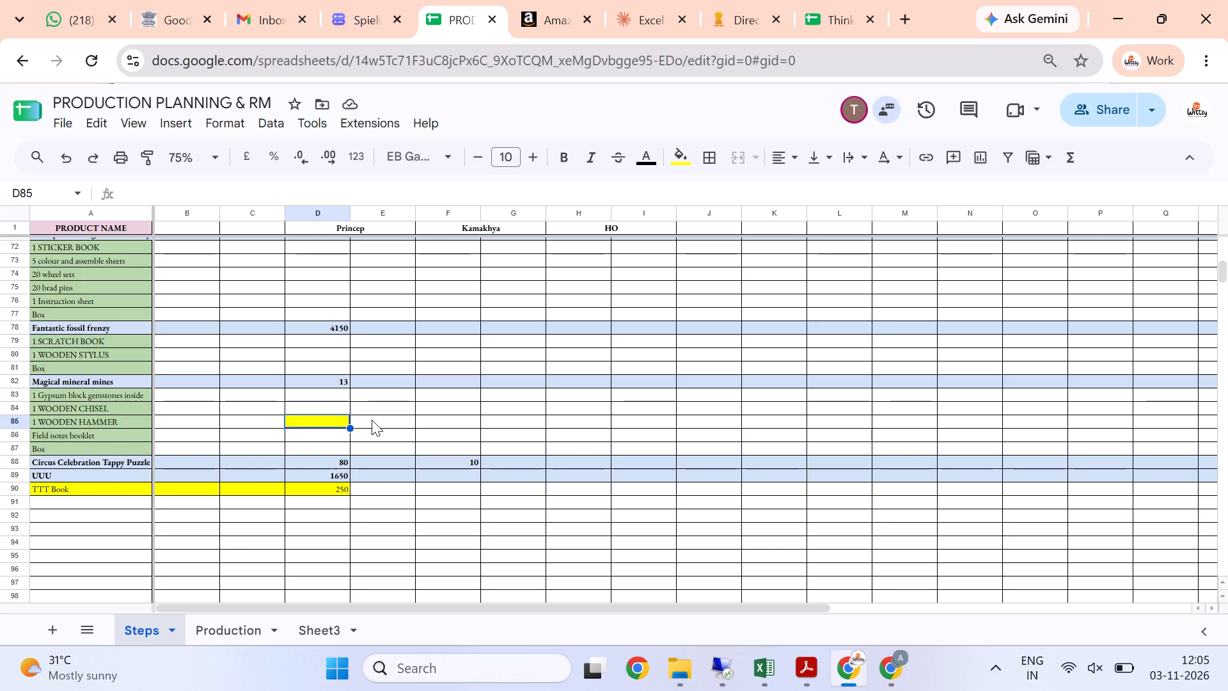
# Fill the Princep stock cell D12 for Periodix's 145 cards with yellow.
pyautogui.scroll(1, 372, 420)
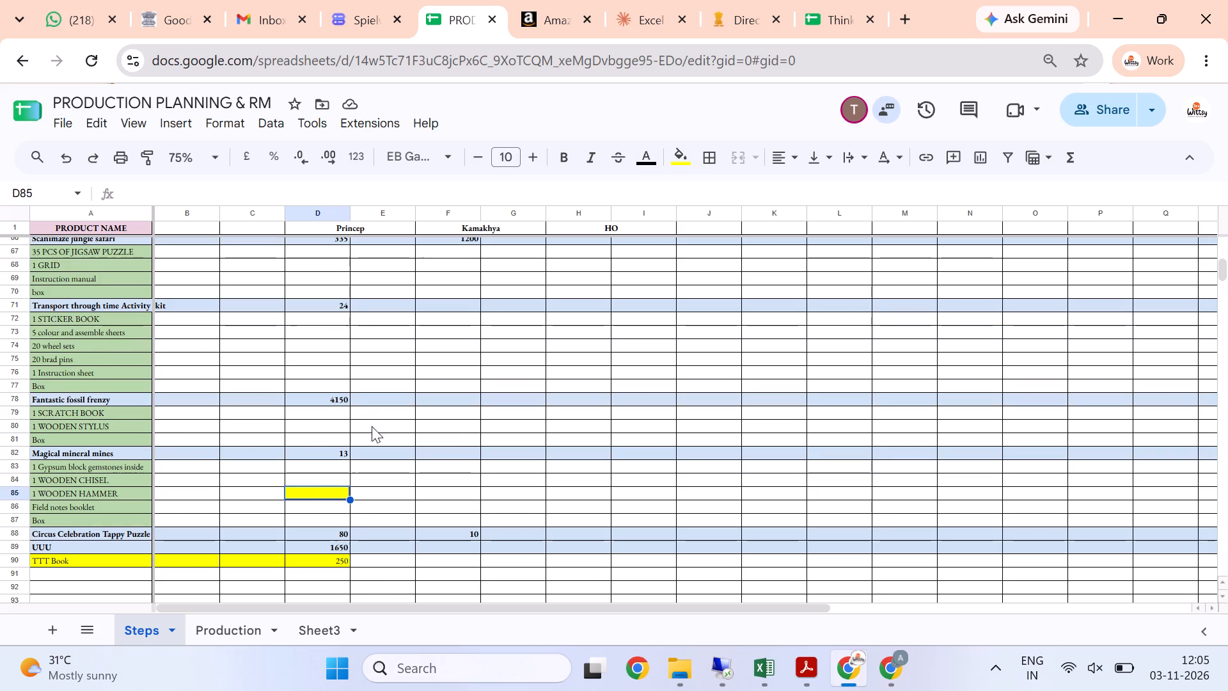
pyautogui.scroll(17, 383, 454)
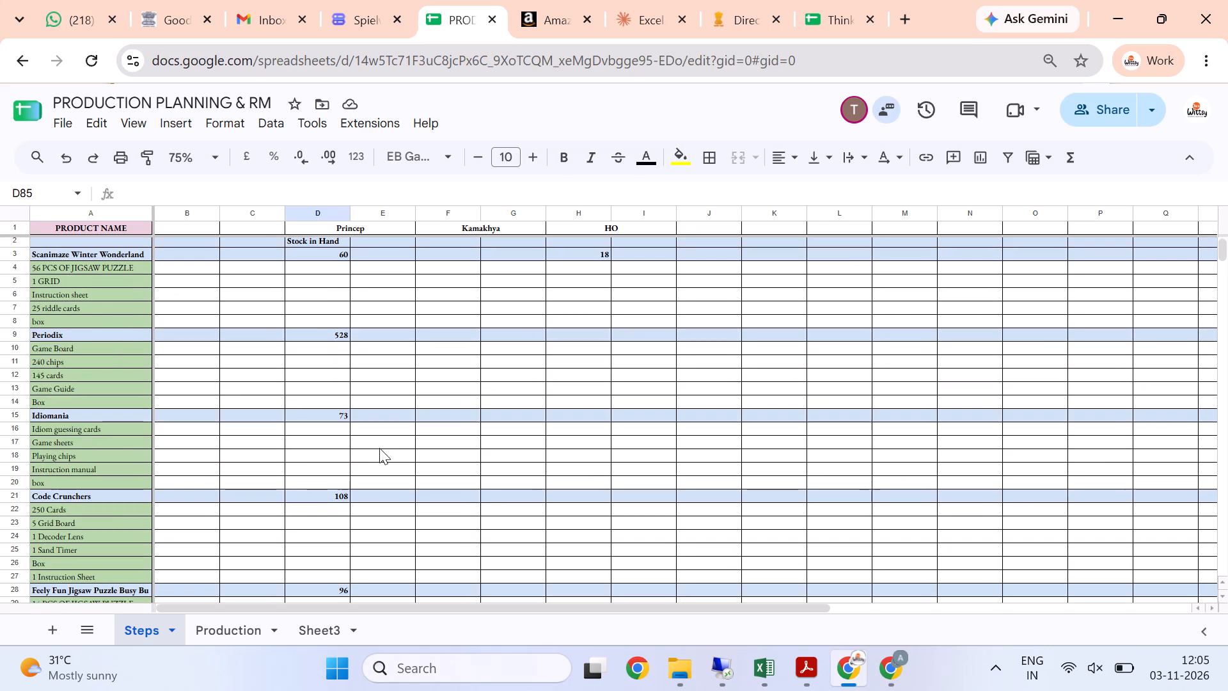
pyautogui.scroll(3, 379, 448)
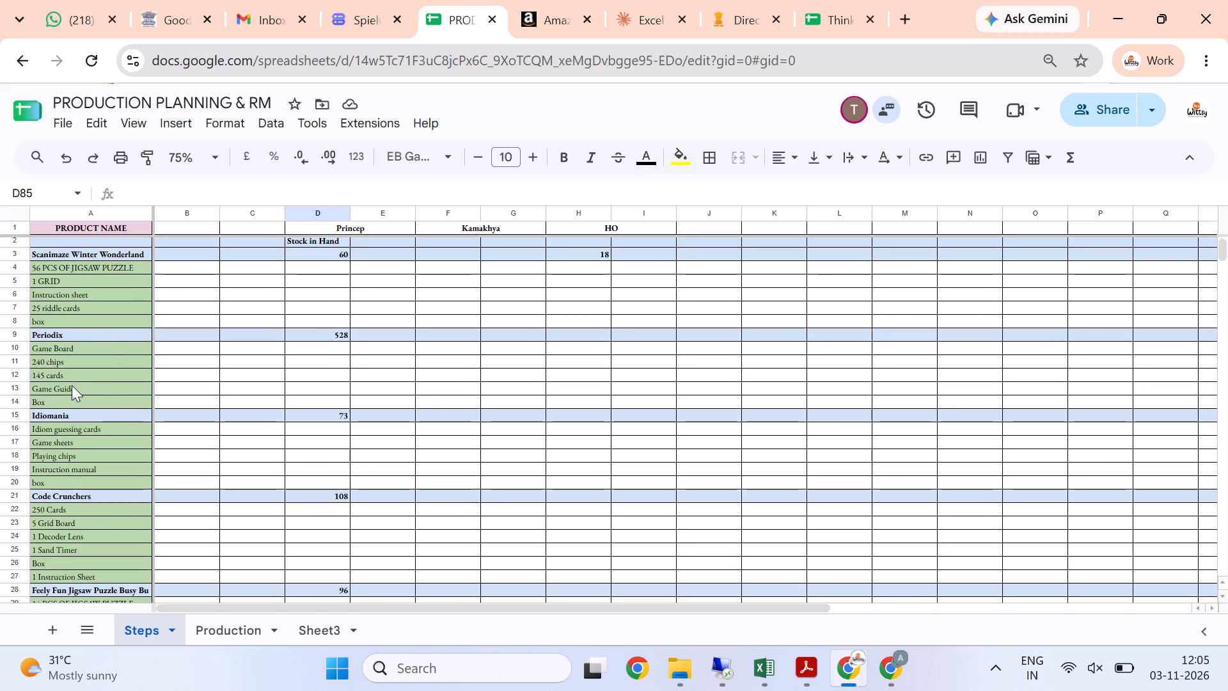
pyautogui.click(67, 377)
pyautogui.click(287, 375)
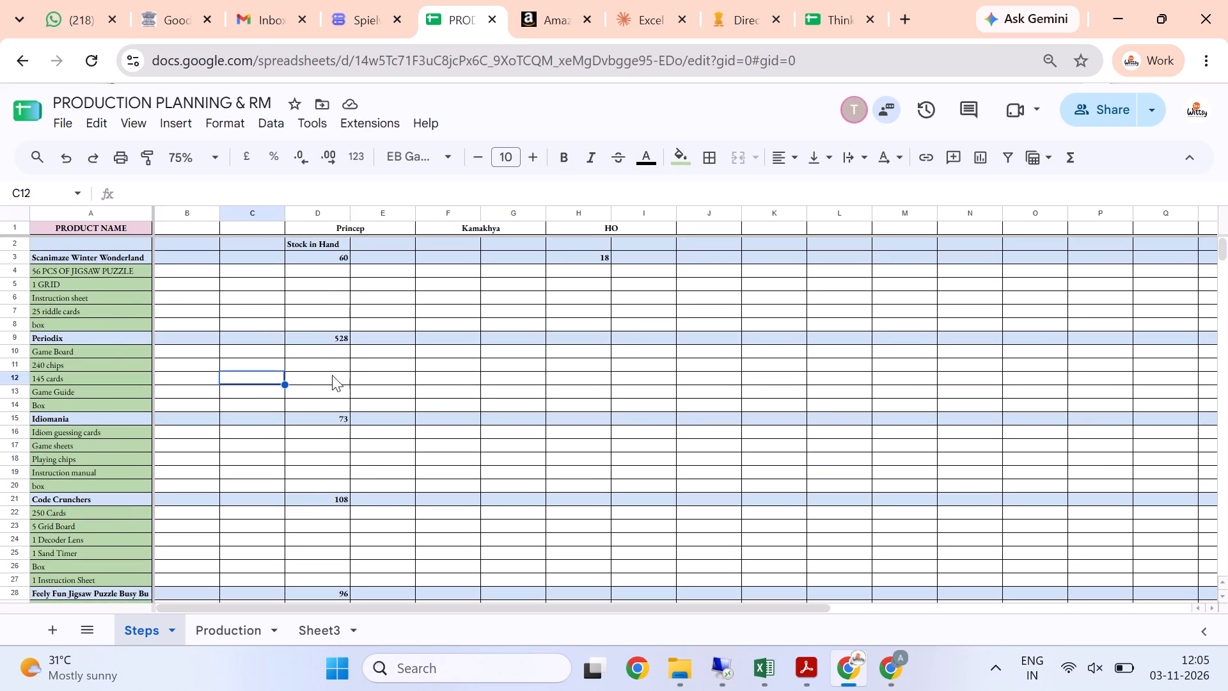
pyautogui.click(340, 375)
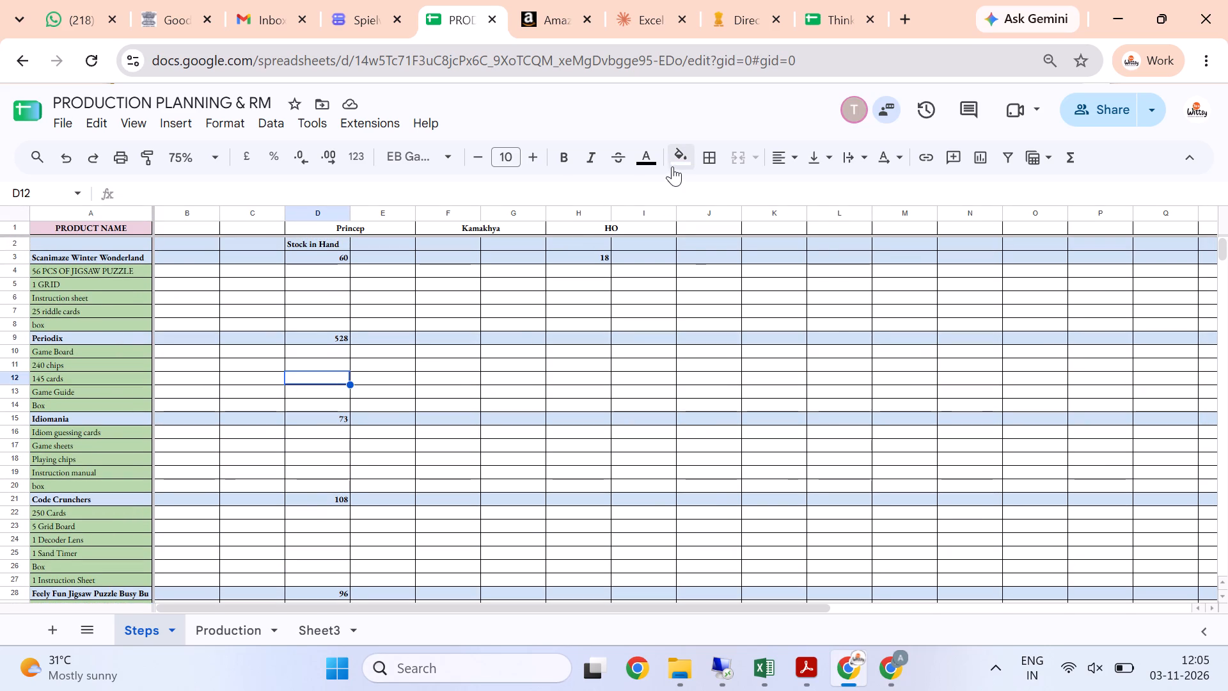
pyautogui.click(677, 161)
pyautogui.click(741, 236)
# Fill the Princep stock cell D25 for the Code Crunchers 1 Sand Timer with yellow.
pyautogui.scroll(-1, 345, 384)
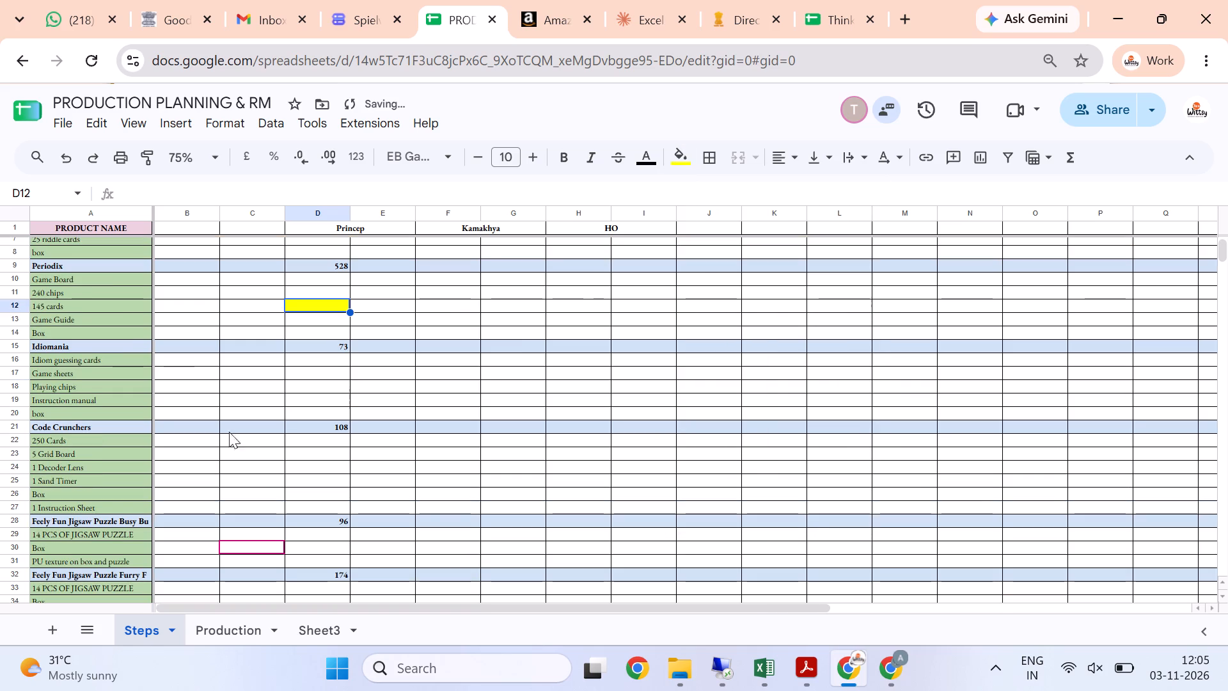
pyautogui.click(313, 479)
pyautogui.click(673, 159)
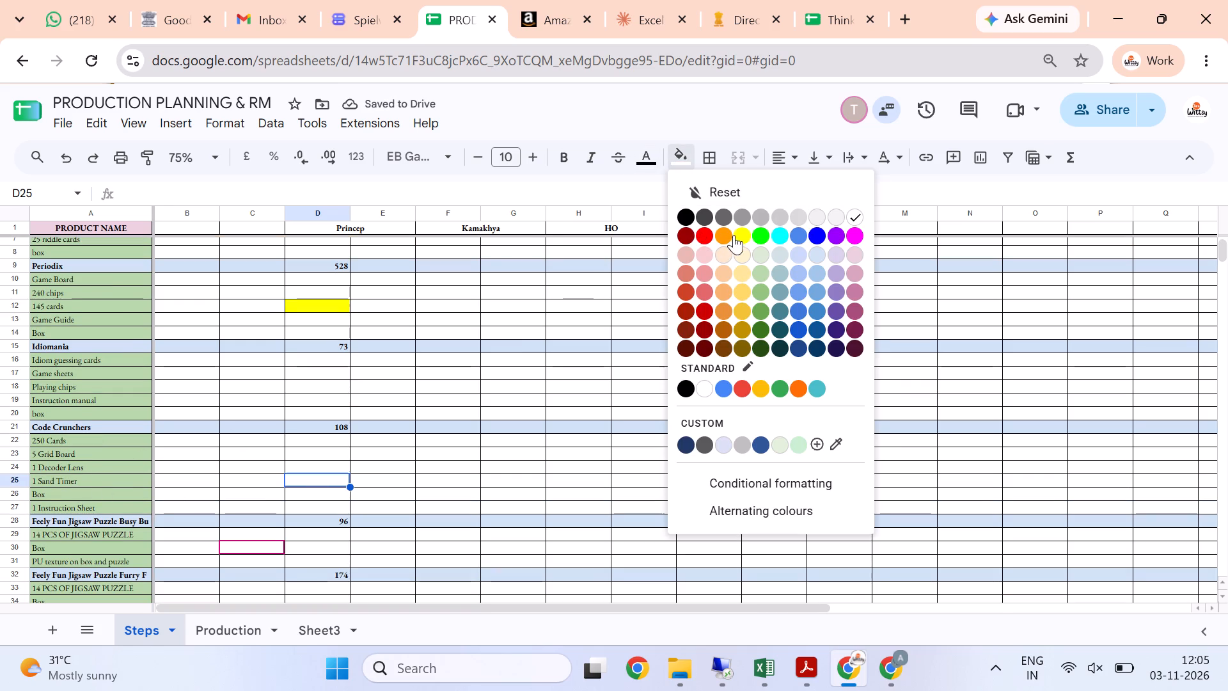
pyautogui.click(741, 233)
pyautogui.click(501, 414)
# Review the yellow-highlighted component stock cells across the product list, from Scanimaze Winter Wonderland down to TTT Book.
pyautogui.scroll(1, 327, 450)
pyautogui.scroll(-1, 327, 440)
pyautogui.scroll(2, 315, 435)
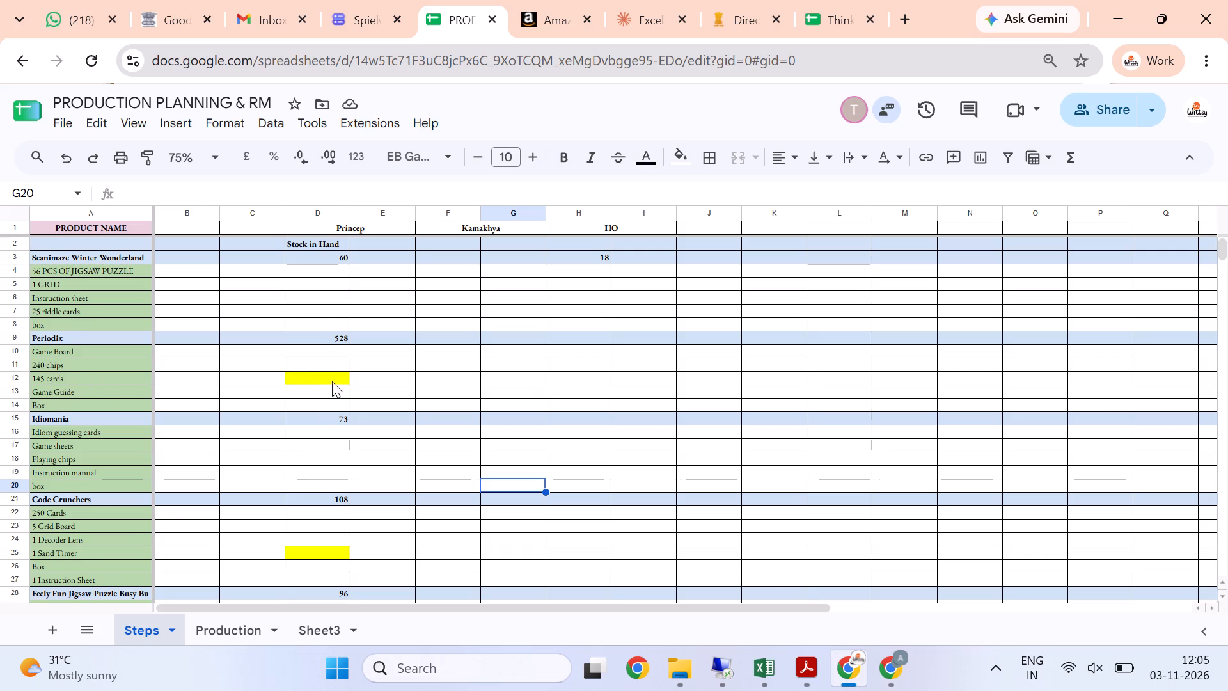
pyautogui.scroll(-2, 351, 378)
pyautogui.scroll(-2, 480, 421)
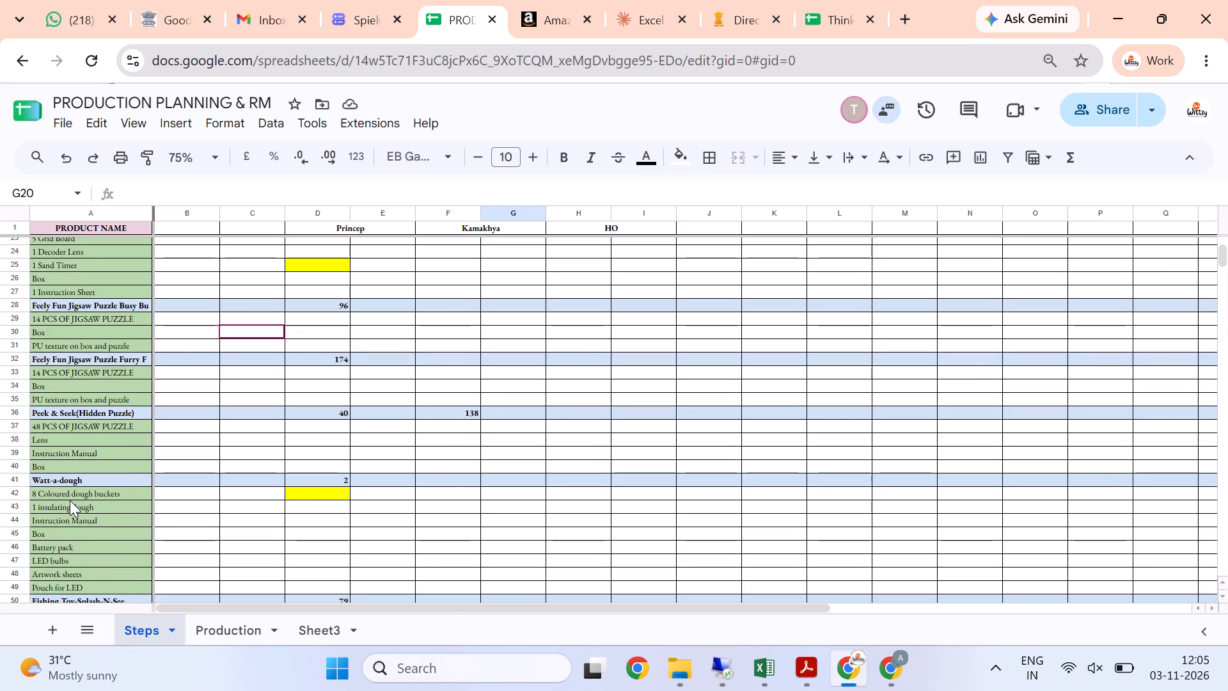
pyautogui.scroll(-2, 324, 492)
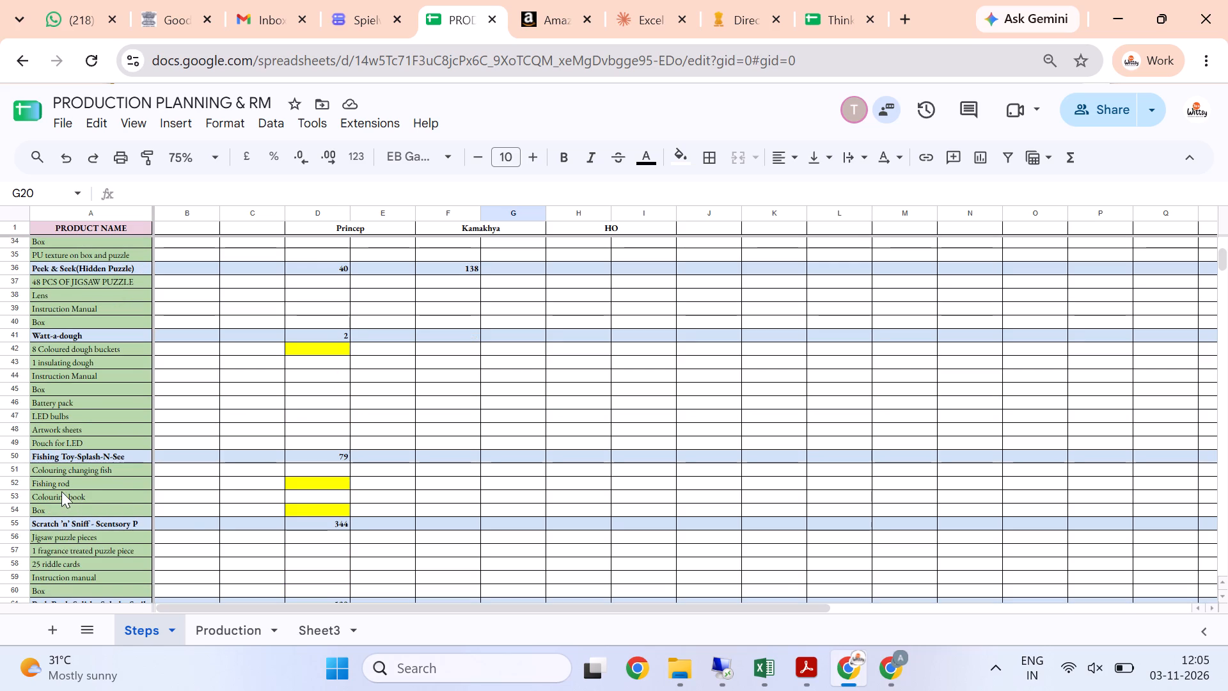
pyautogui.scroll(-7, 366, 493)
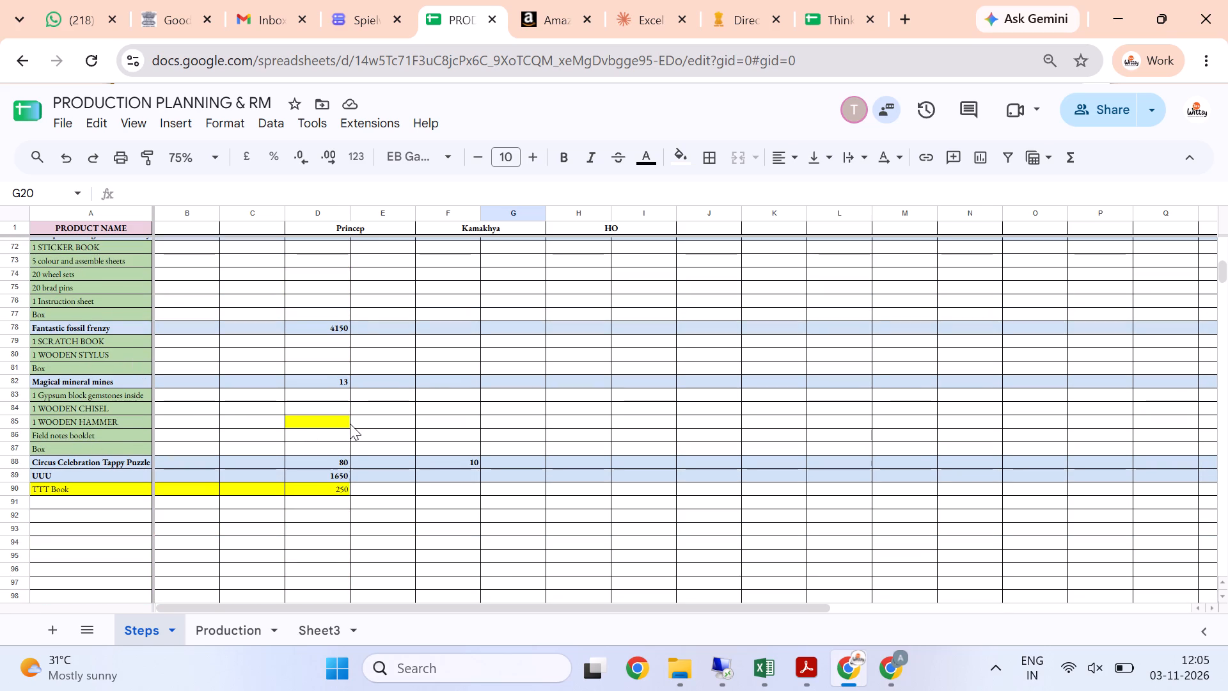
pyautogui.scroll(11, 349, 423)
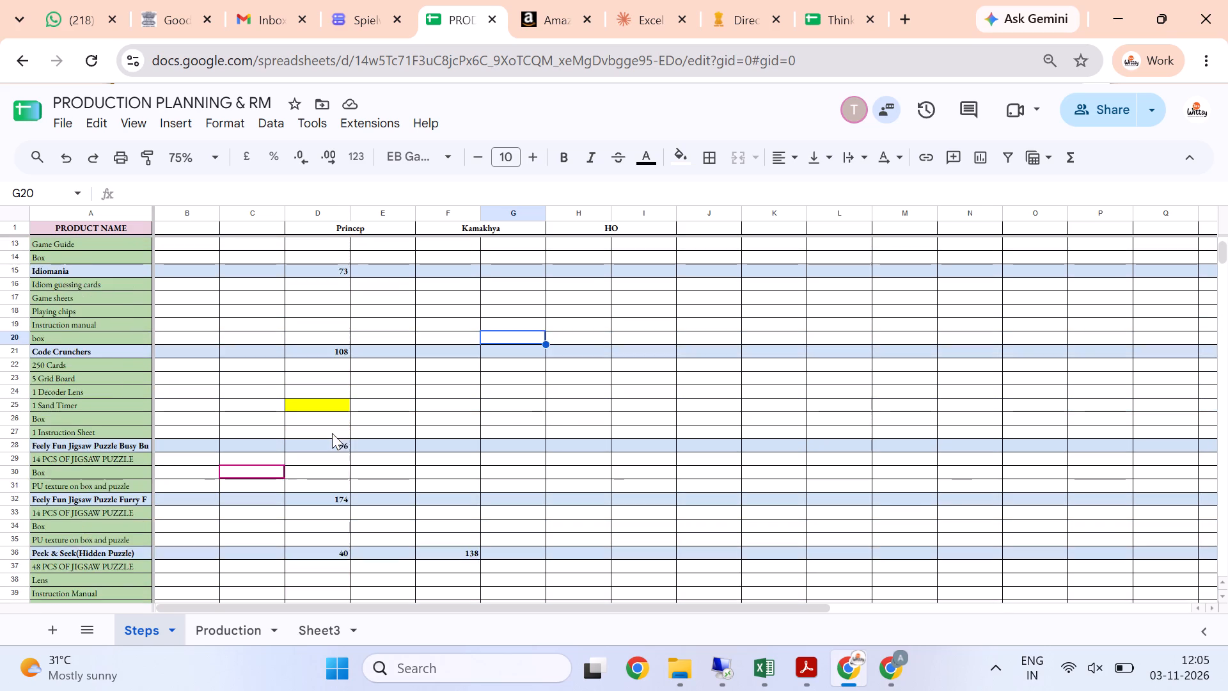
pyautogui.scroll(12, 332, 433)
pyautogui.click(461, 290)
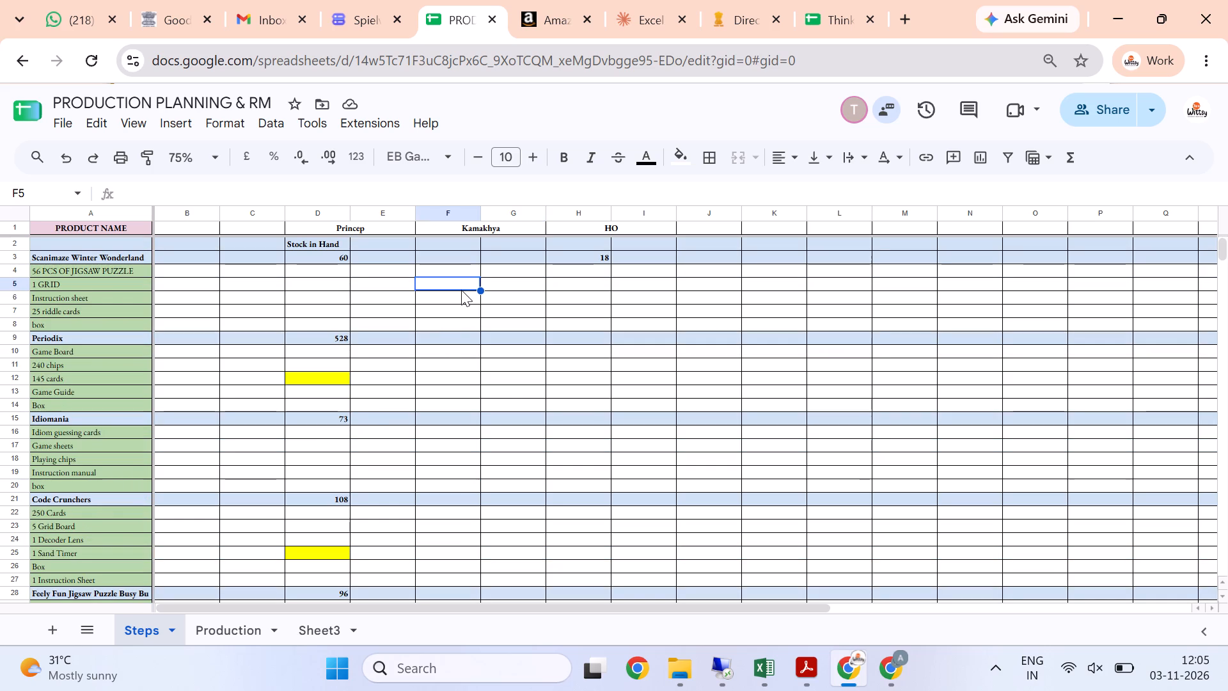
pyautogui.scroll(-3, 491, 447)
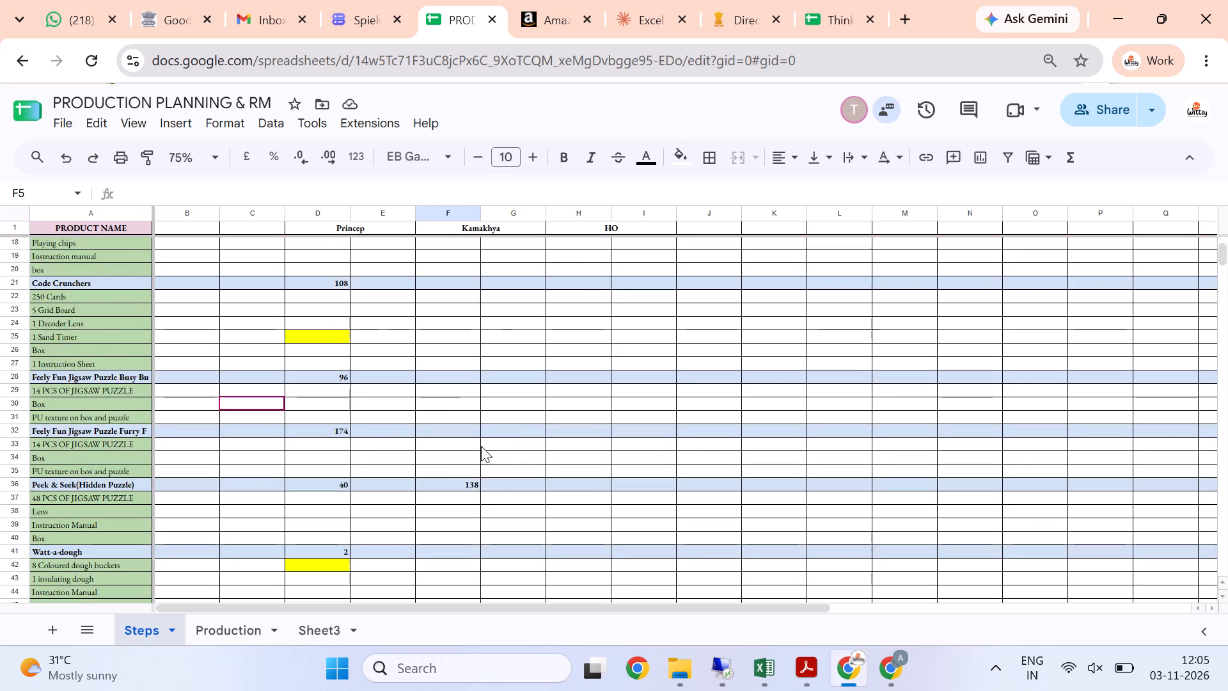
pyautogui.scroll(-3, 481, 446)
pyautogui.scroll(14, 435, 460)
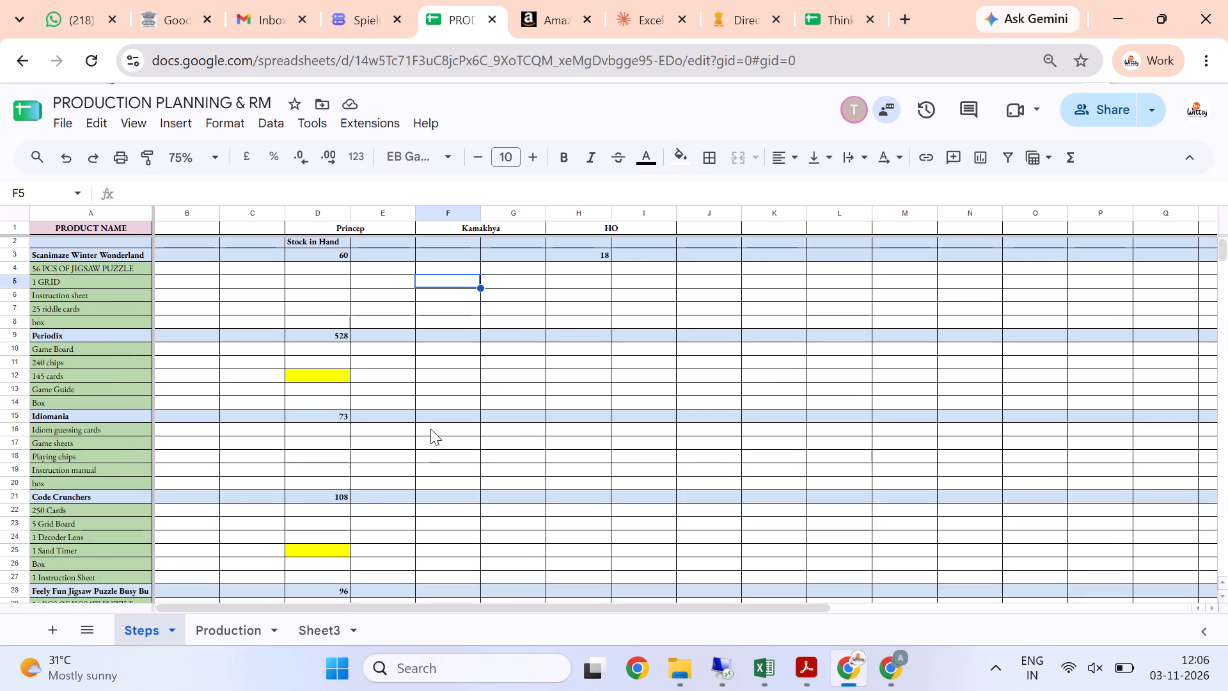
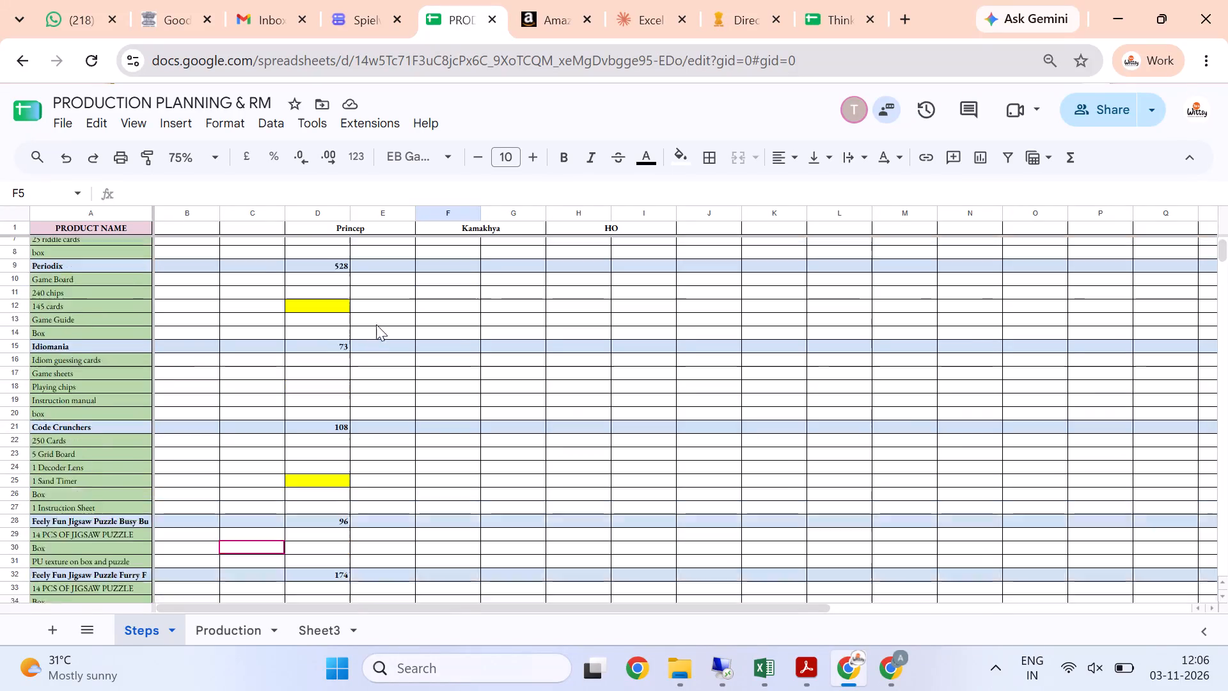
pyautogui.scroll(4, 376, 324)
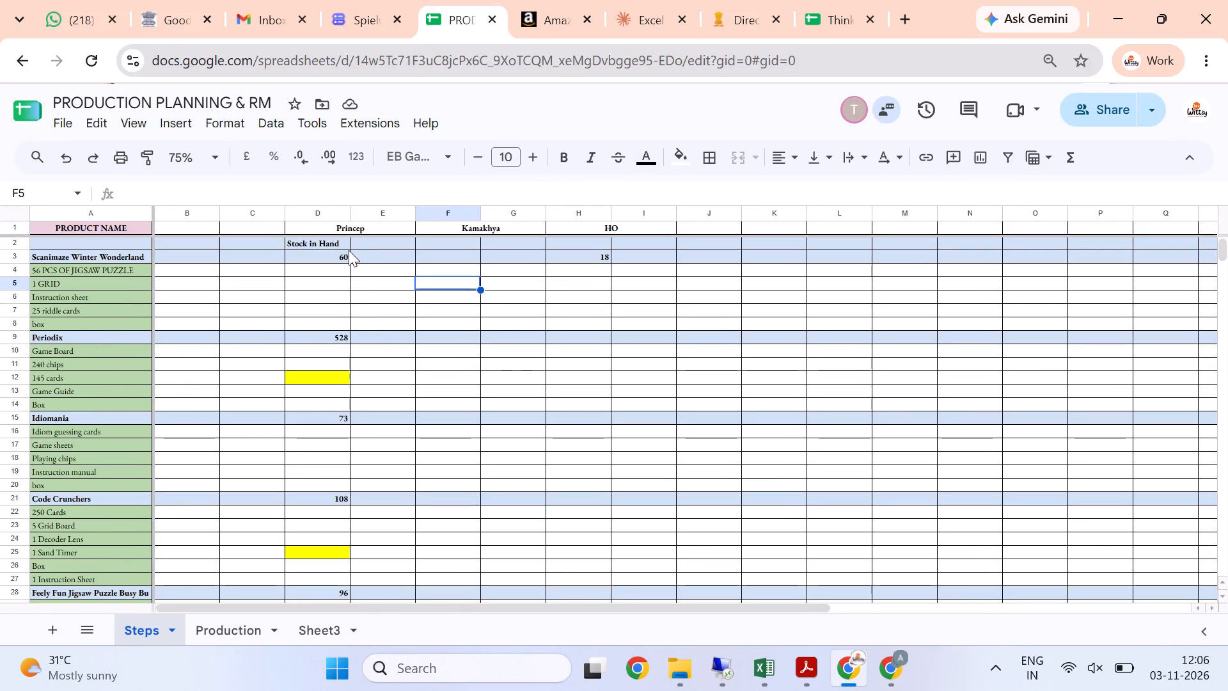
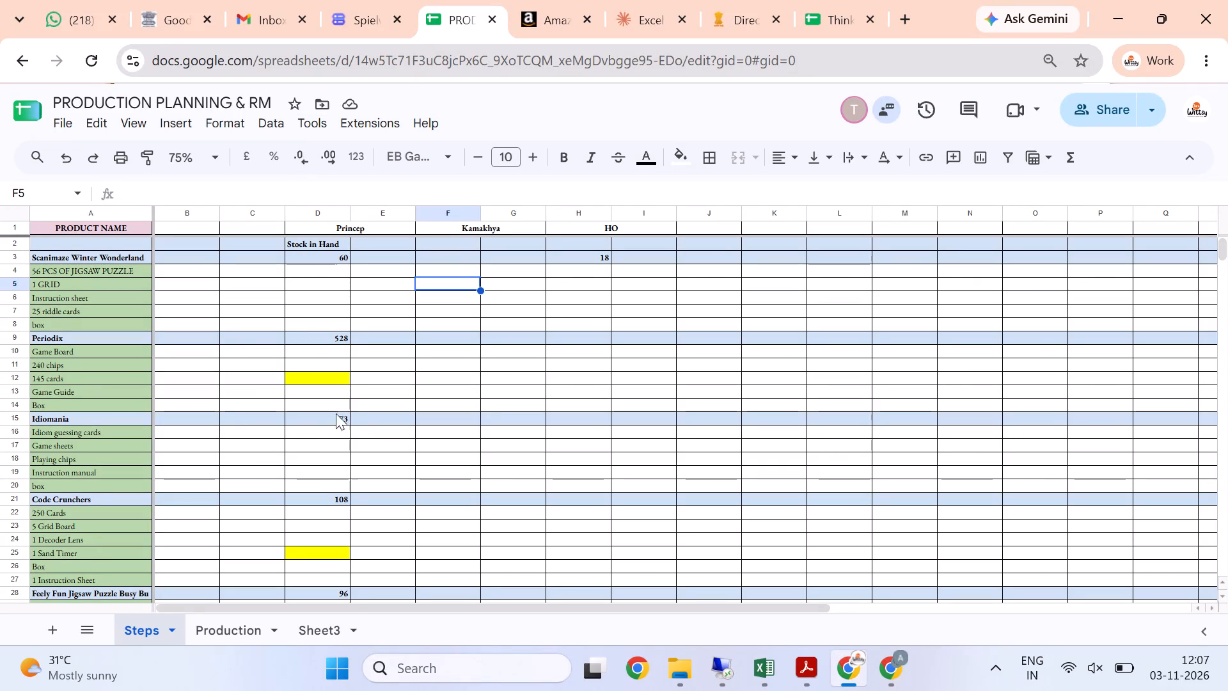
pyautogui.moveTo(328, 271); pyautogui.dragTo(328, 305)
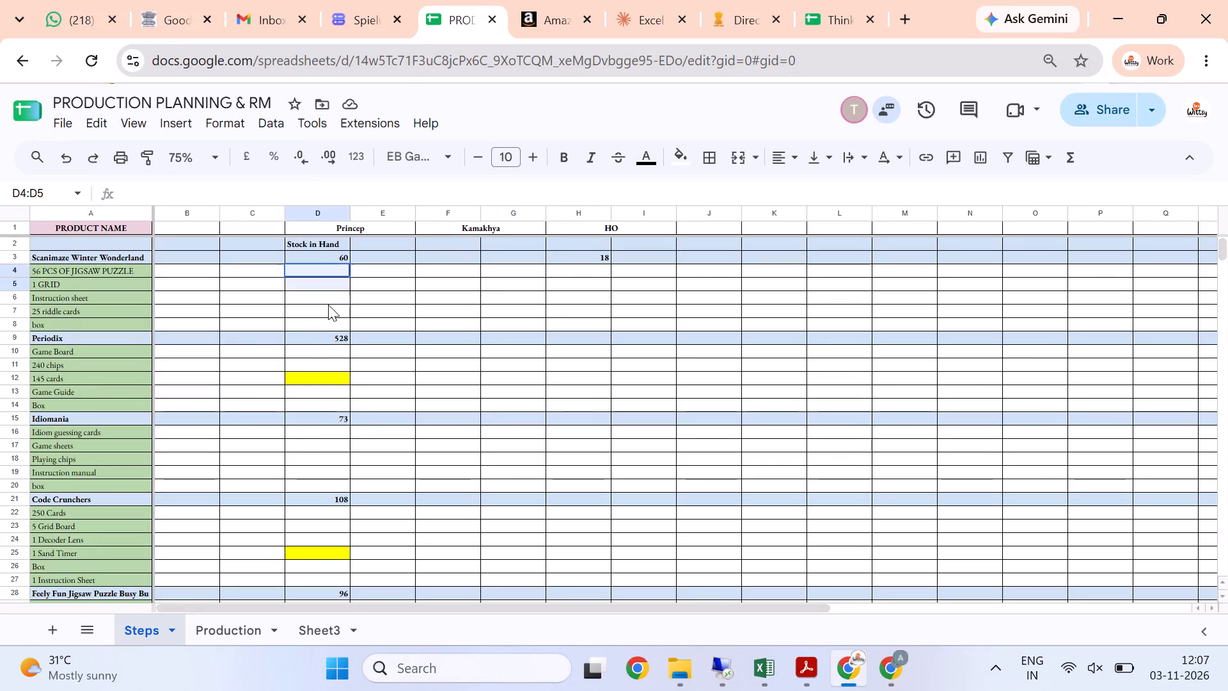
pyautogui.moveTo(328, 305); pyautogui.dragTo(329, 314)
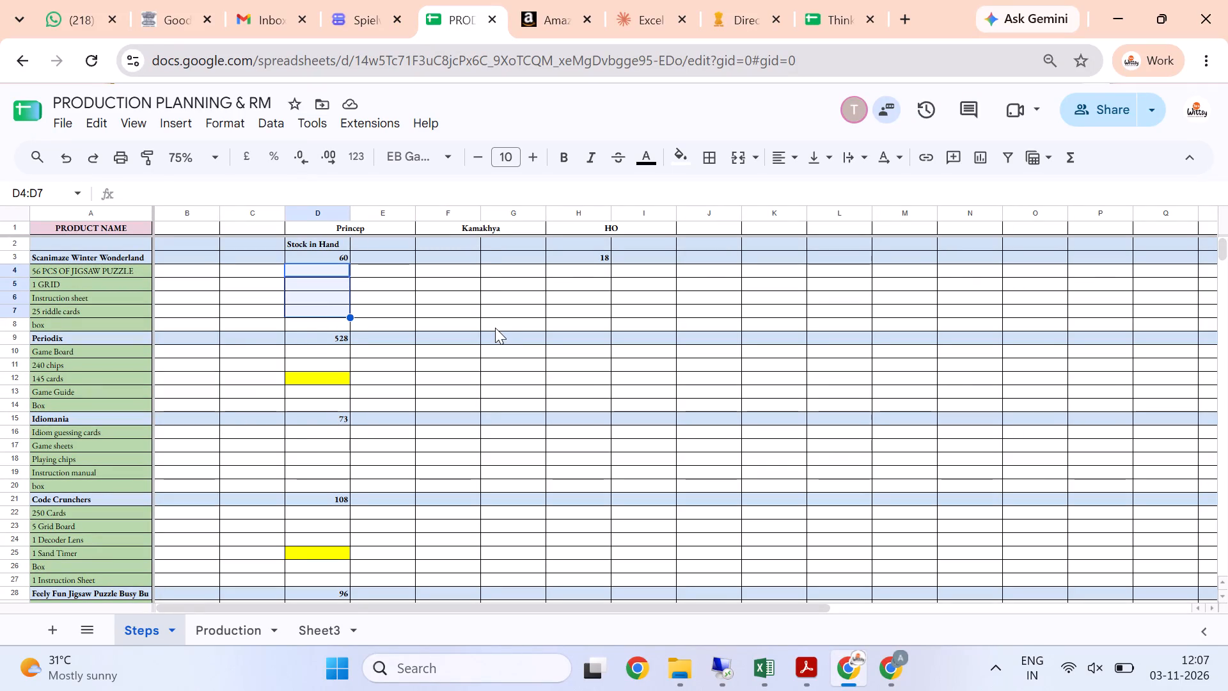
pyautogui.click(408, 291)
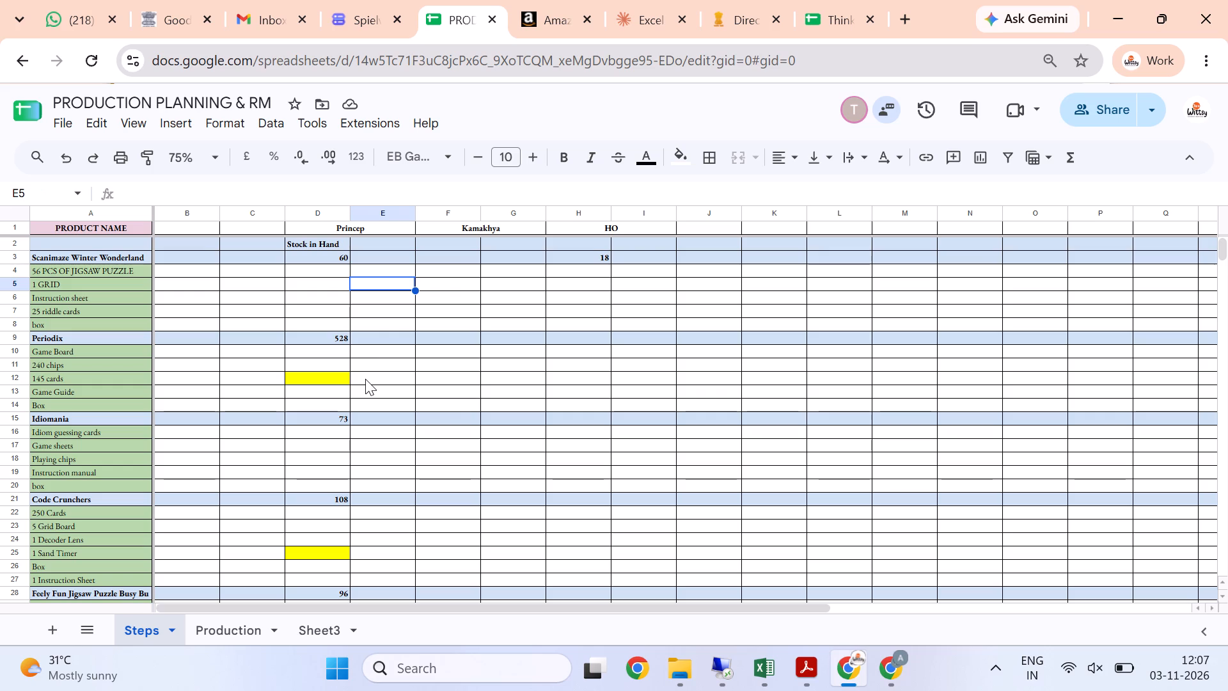
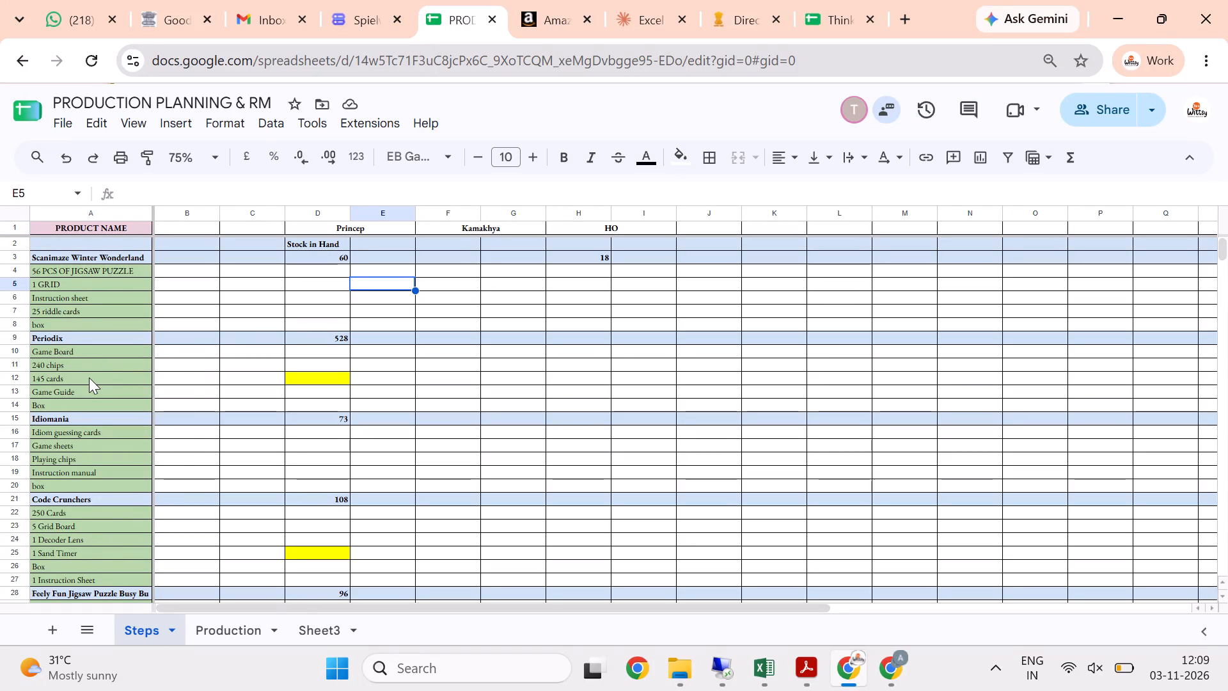
# Enter 1440 as the Princep stock in hand for the Sand Timer component of Code Crunchers.
pyautogui.click(312, 381)
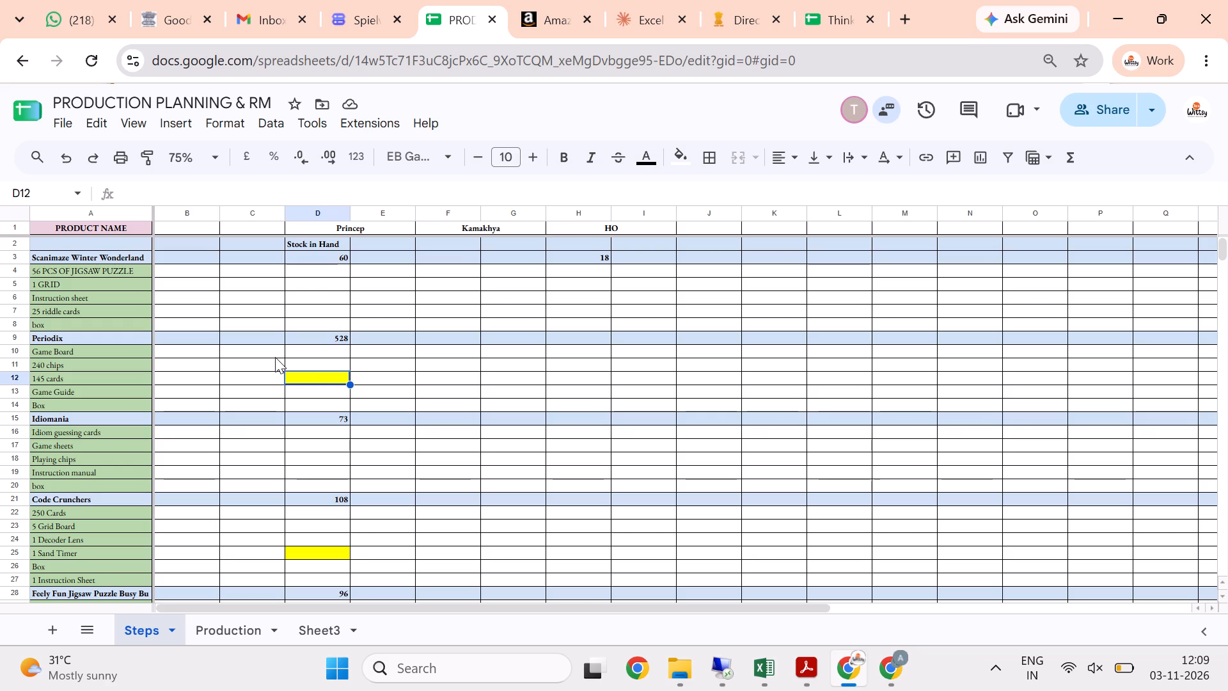
pyautogui.scroll(-1, 339, 387)
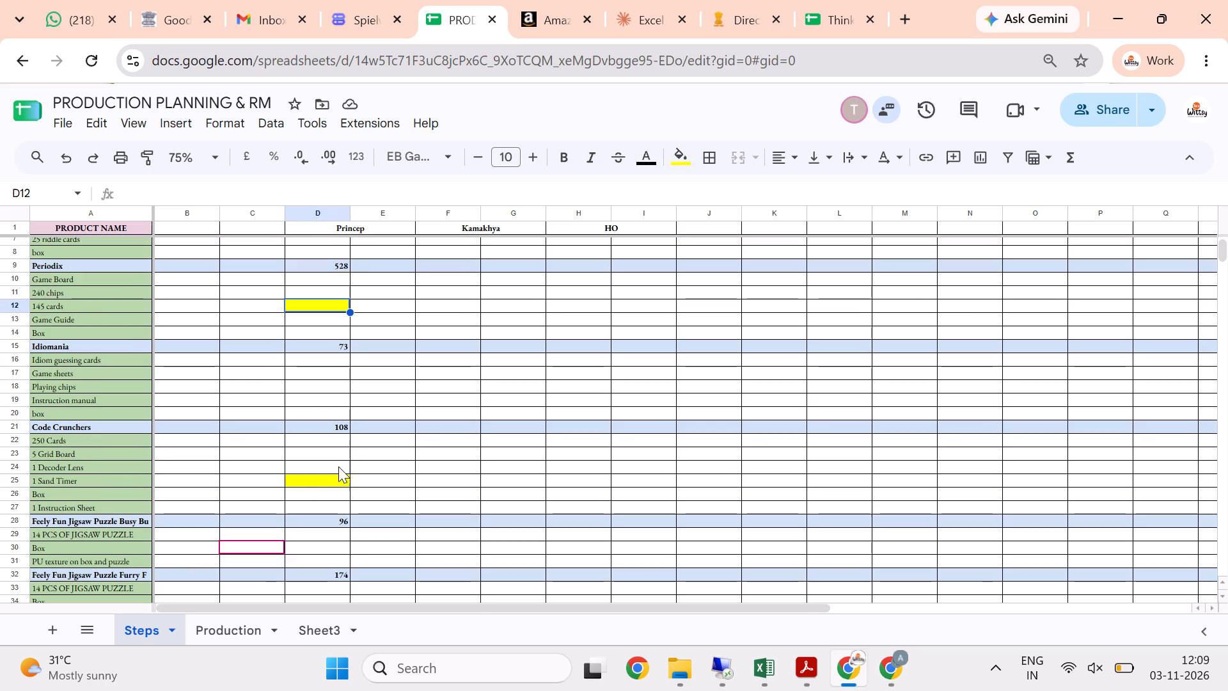
pyautogui.click(59, 482)
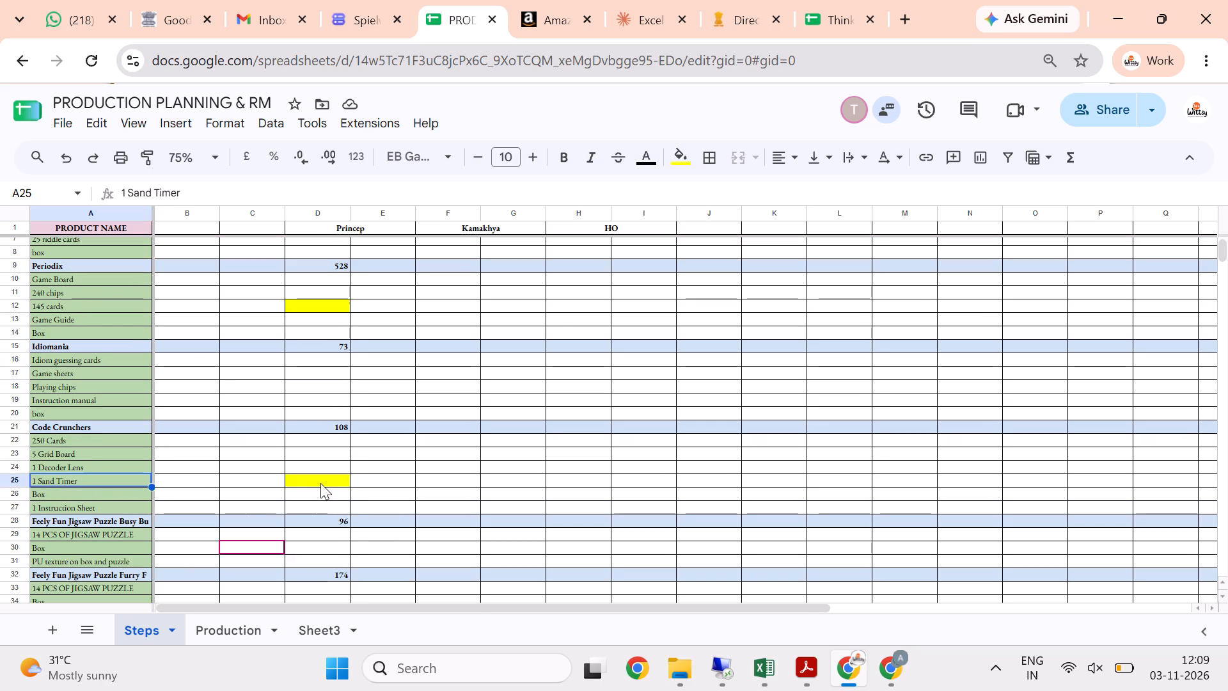
pyautogui.click(320, 481)
pyautogui.scroll(-1, 397, 452)
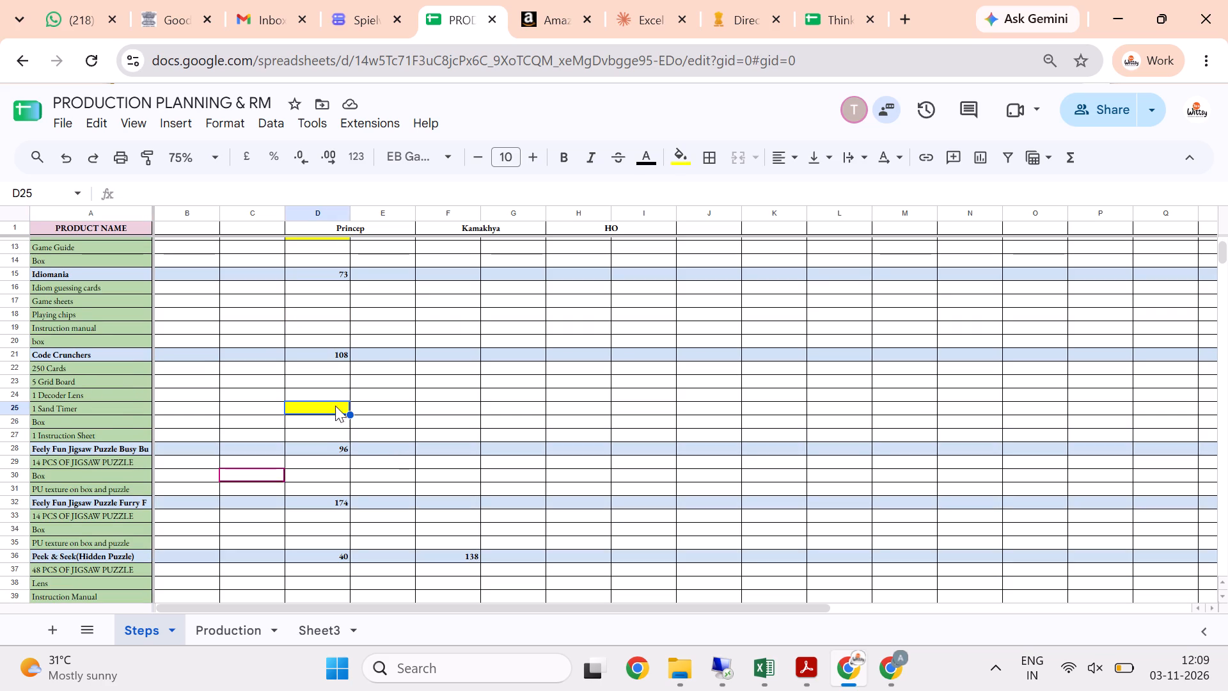
pyautogui.scroll(-1, 331, 392)
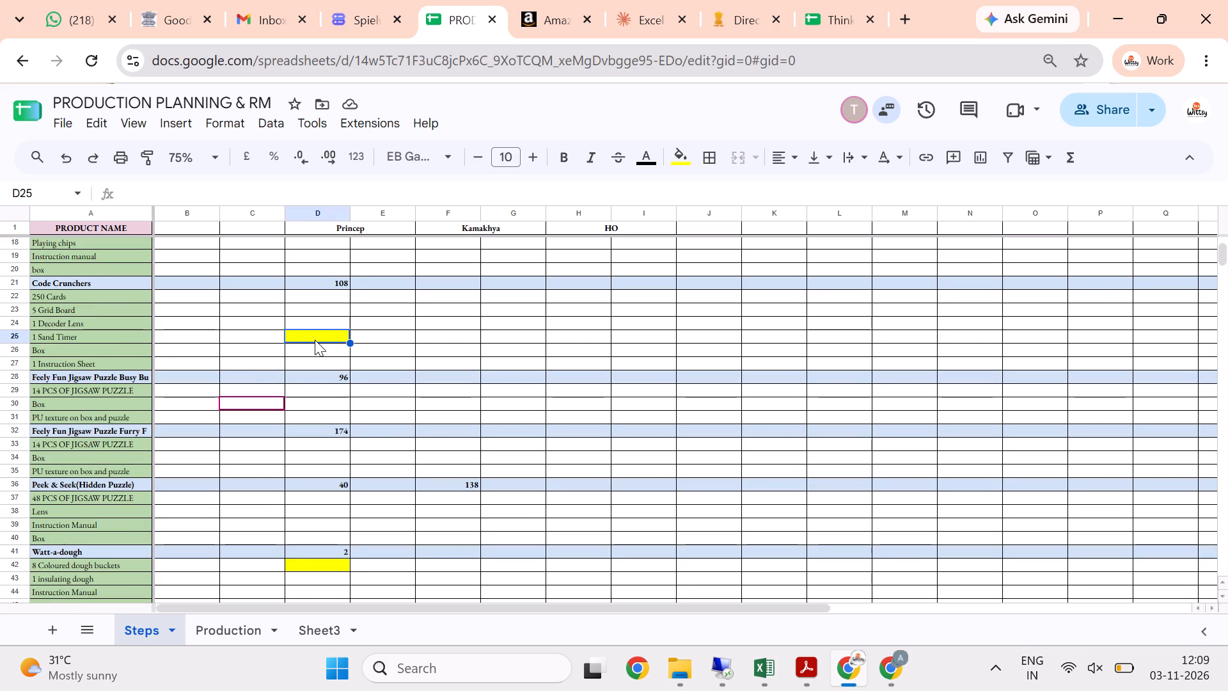
pyautogui.write('1440')
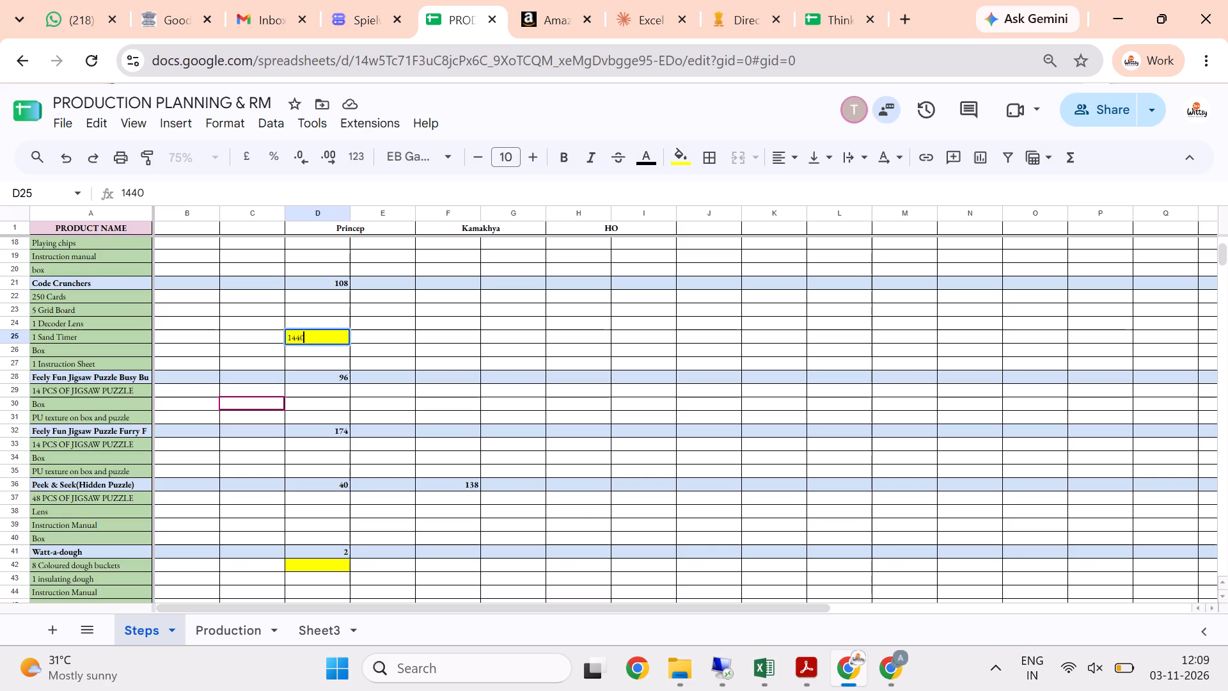
pyautogui.press('Return')
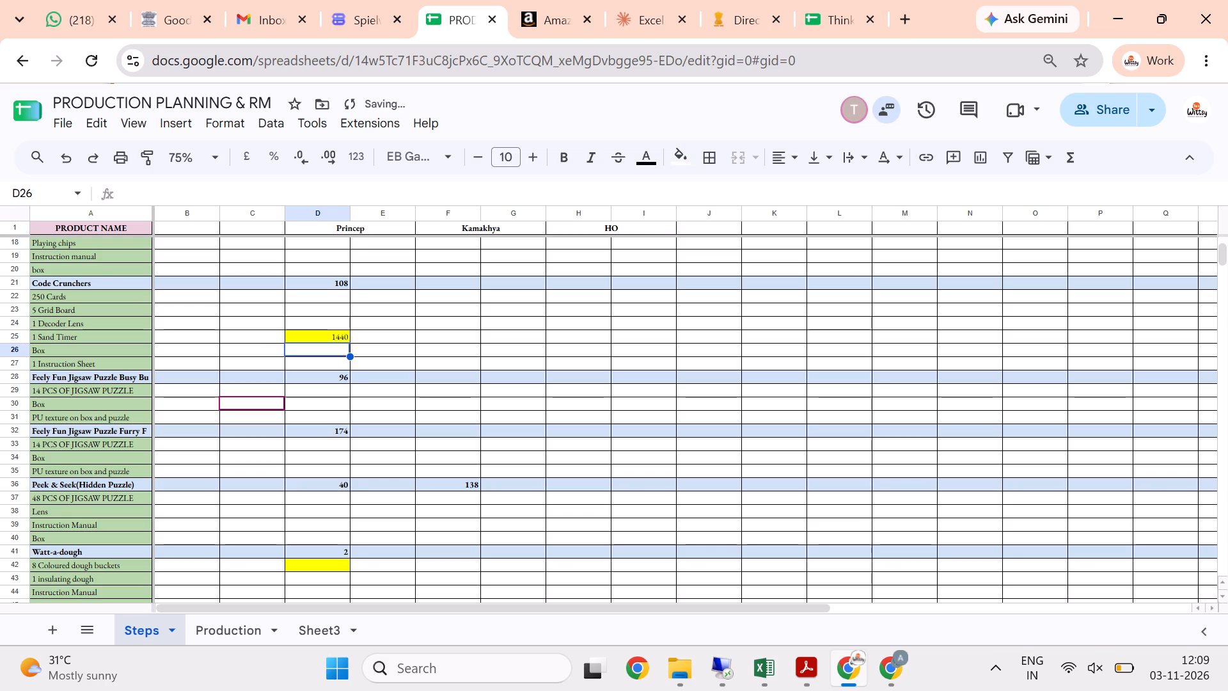
pyautogui.press('Up')
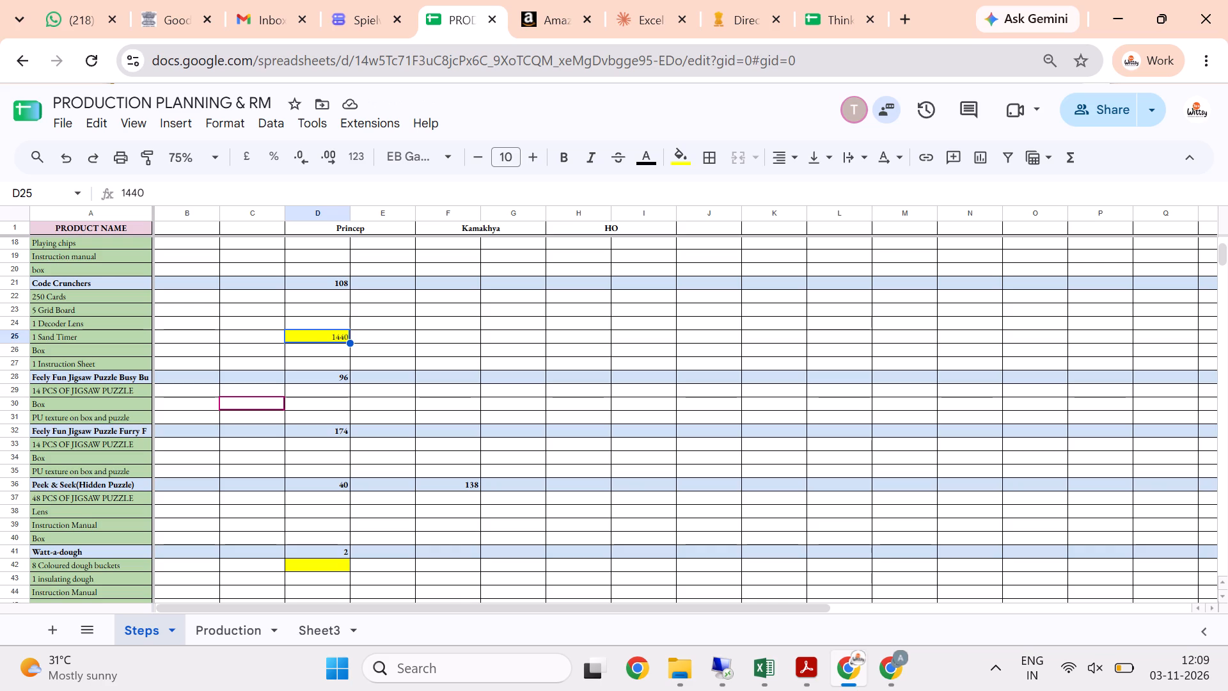
# Check the yellow Princep stock cells for the Watt-a-dough dough buckets, the Fishing Toy rod and box, and the Magical mineral mines wooden hammer.
pyautogui.scroll(-1, 366, 461)
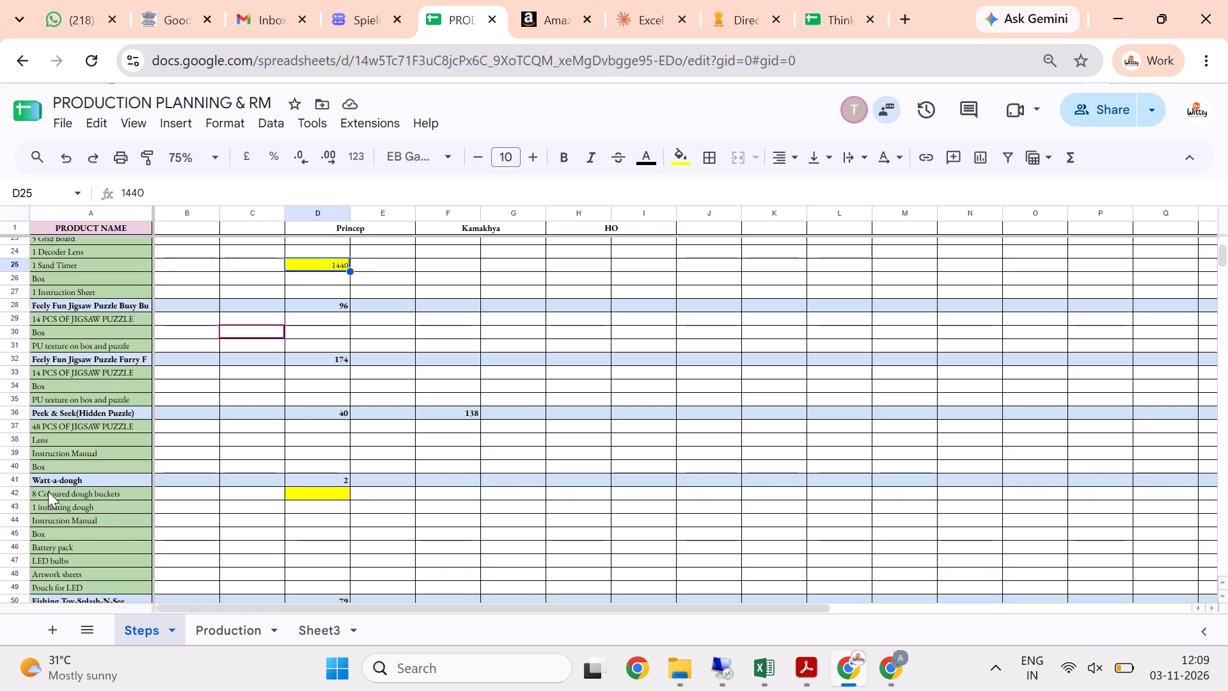
pyautogui.click(320, 495)
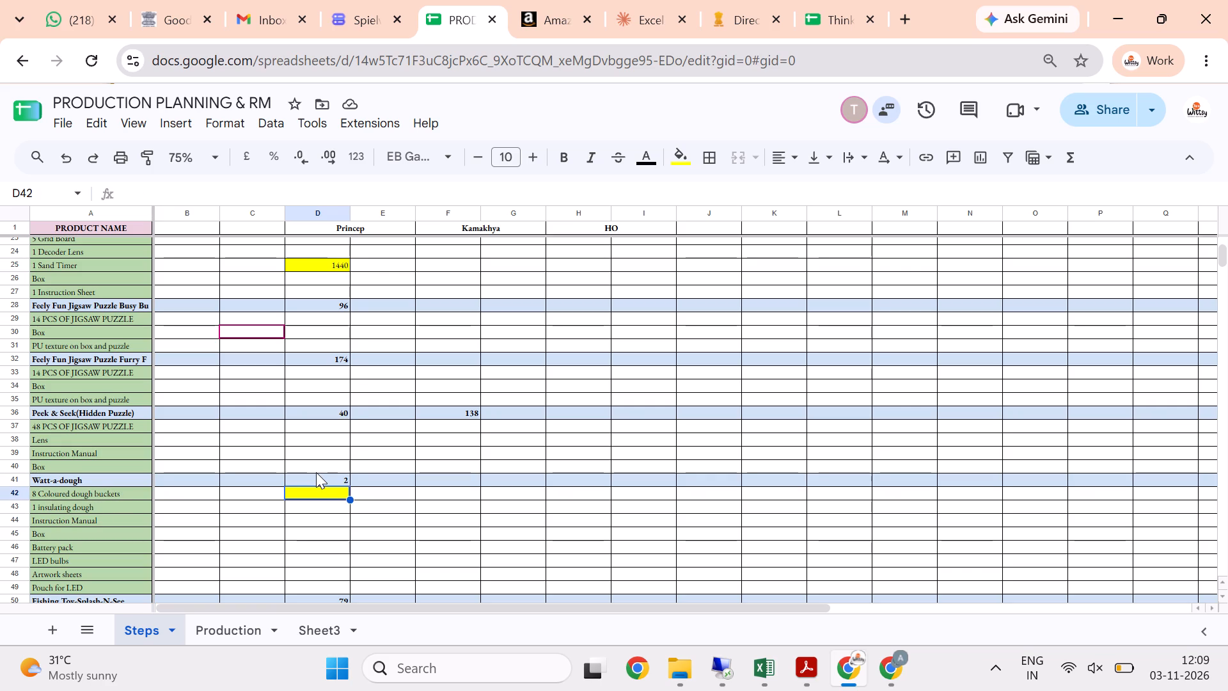
pyautogui.scroll(-1, 319, 469)
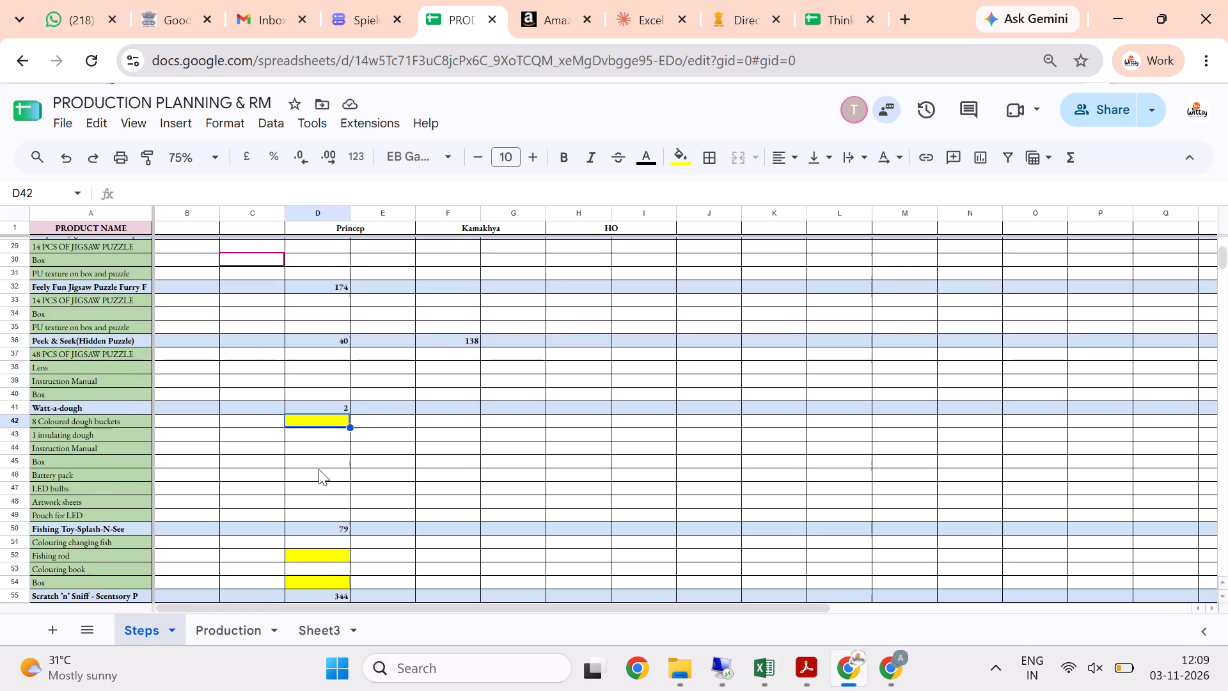
pyautogui.scroll(-1, 319, 463)
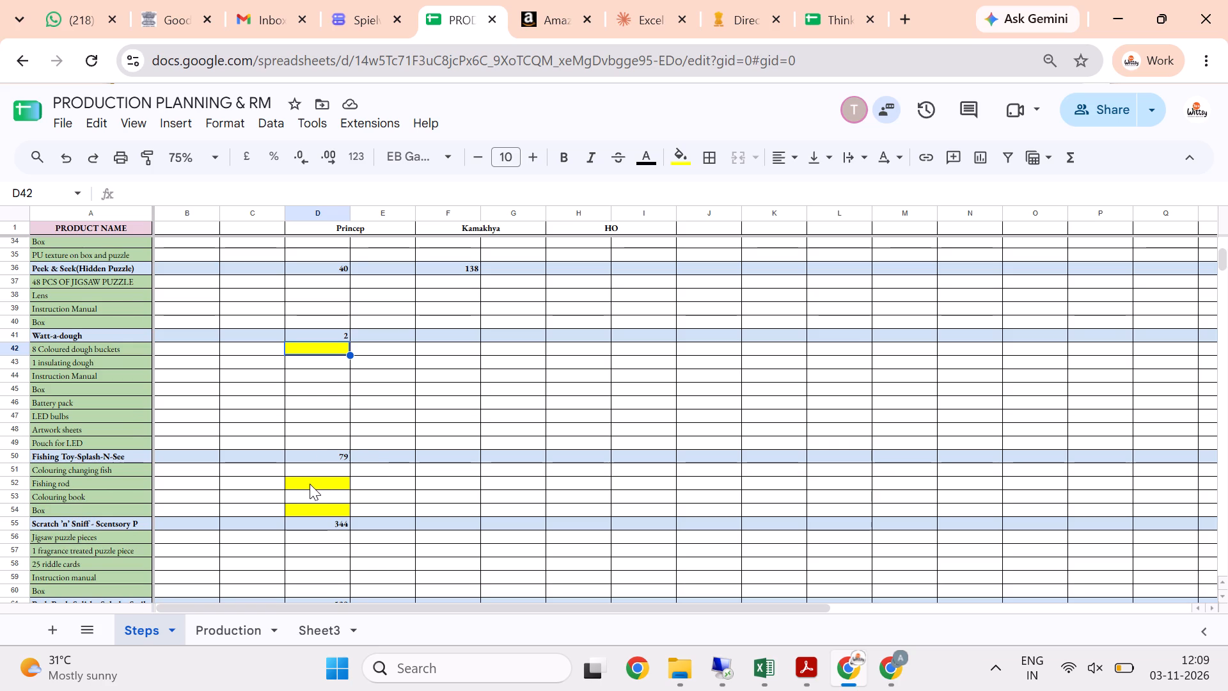
pyautogui.click(345, 481)
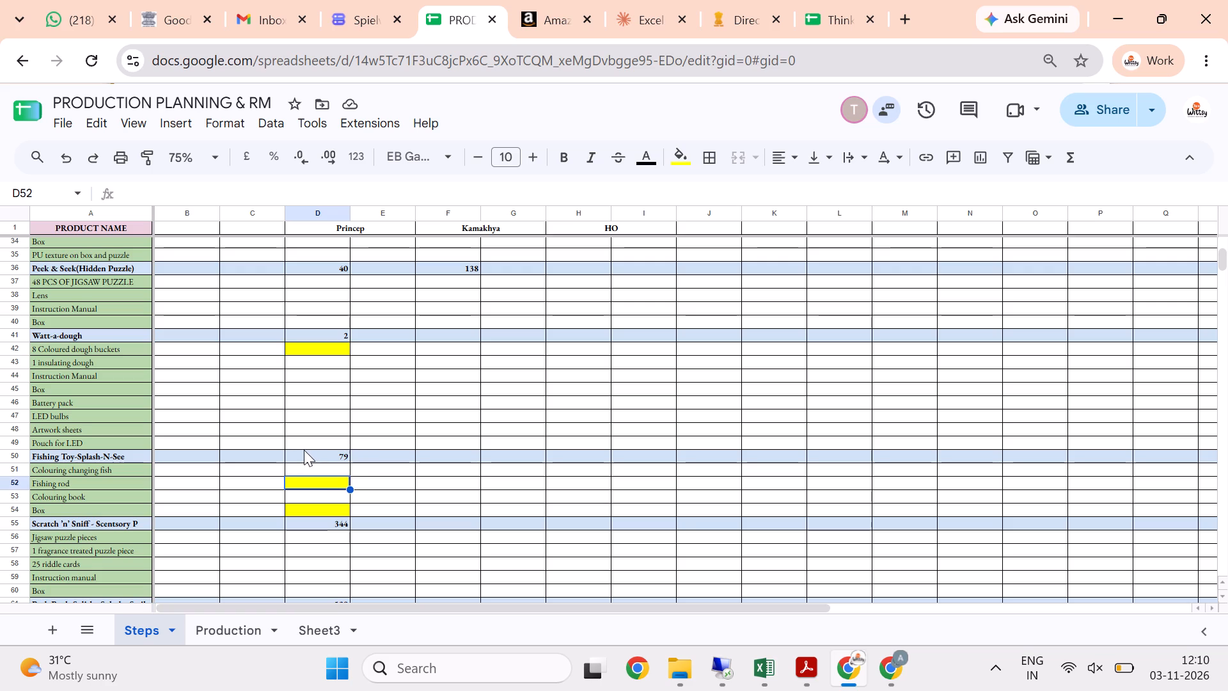
pyautogui.scroll(-1, 308, 452)
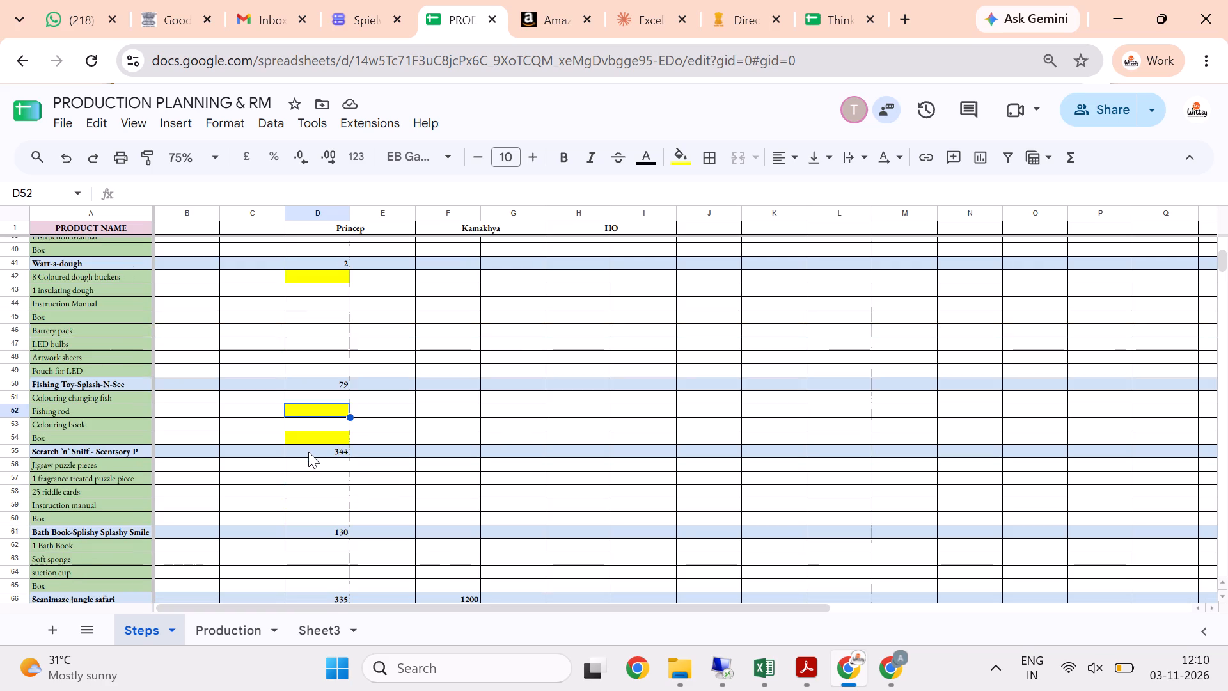
pyautogui.click(338, 436)
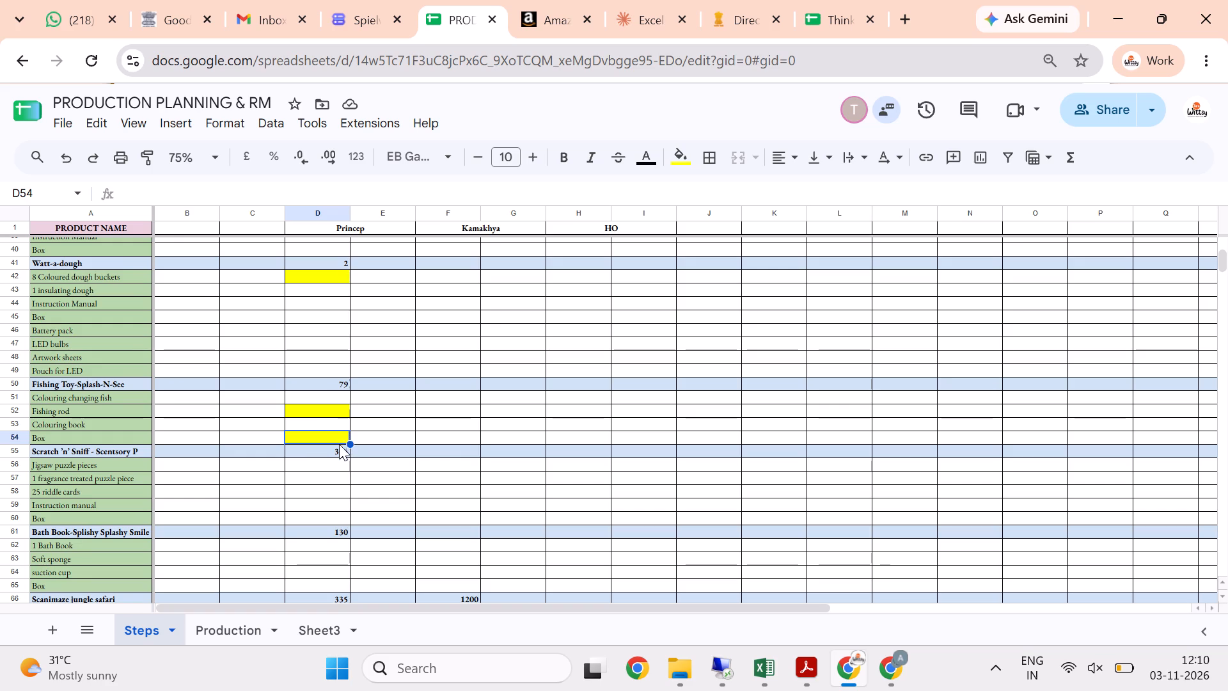
pyautogui.click(333, 409)
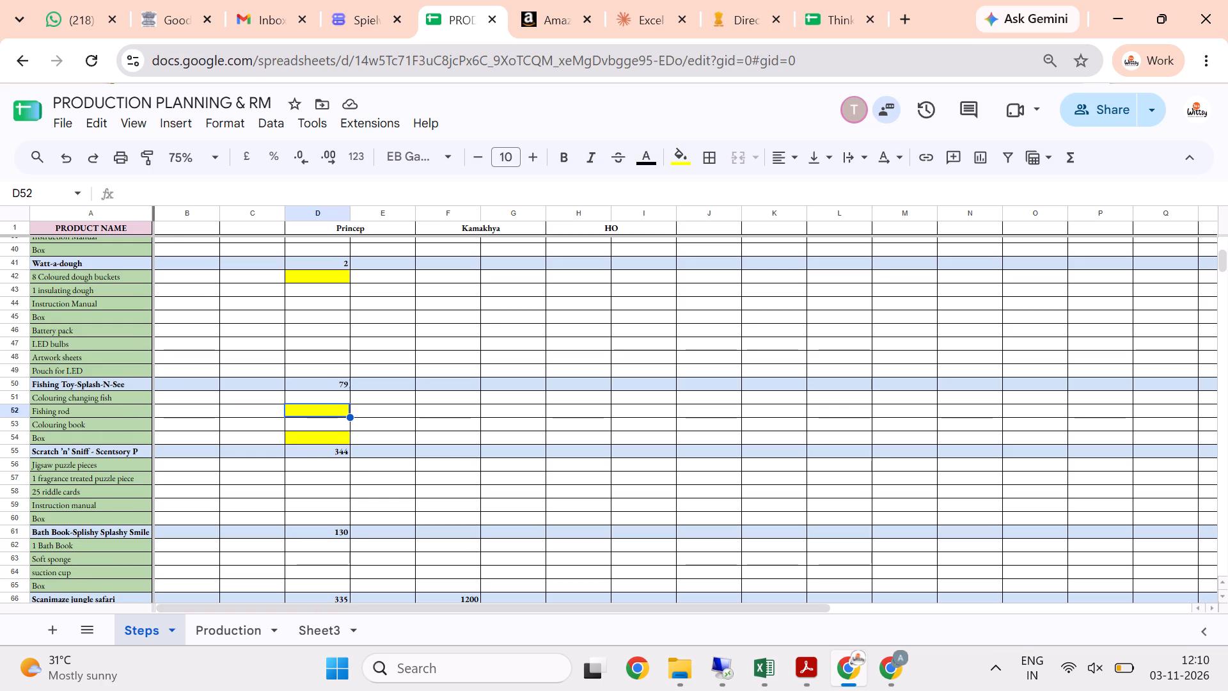
pyautogui.moveTo(132, 397); pyautogui.dragTo(126, 420)
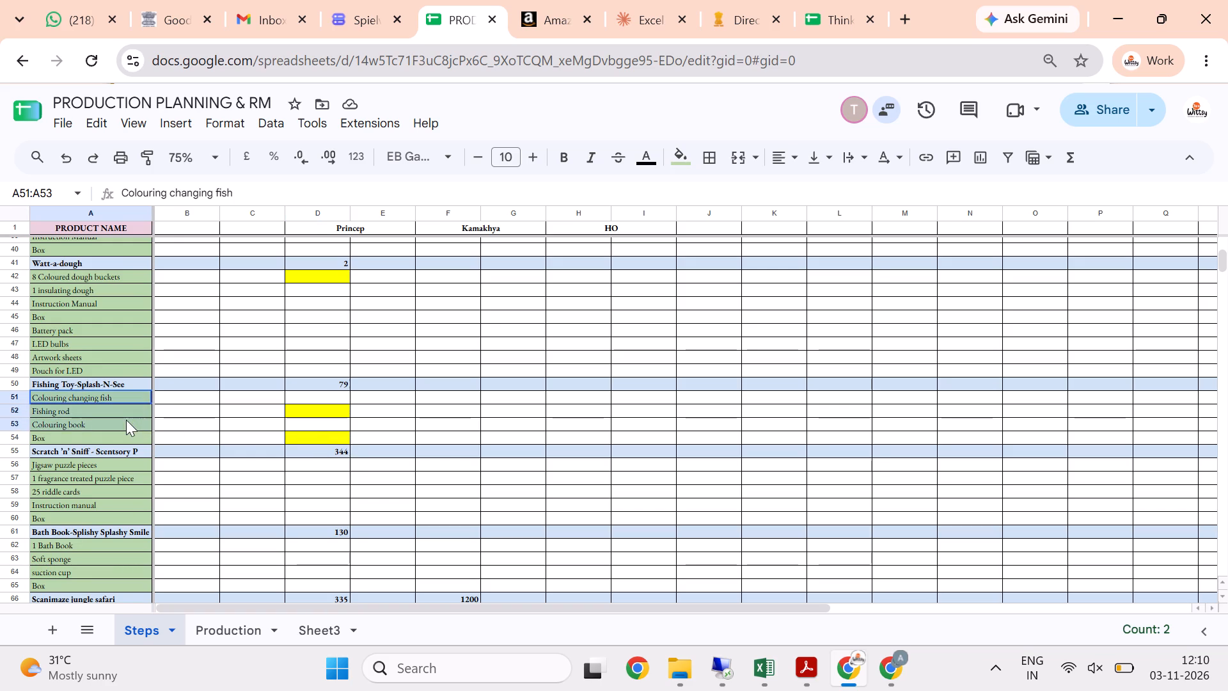
pyautogui.moveTo(126, 420); pyautogui.dragTo(125, 420)
pyautogui.click(322, 414)
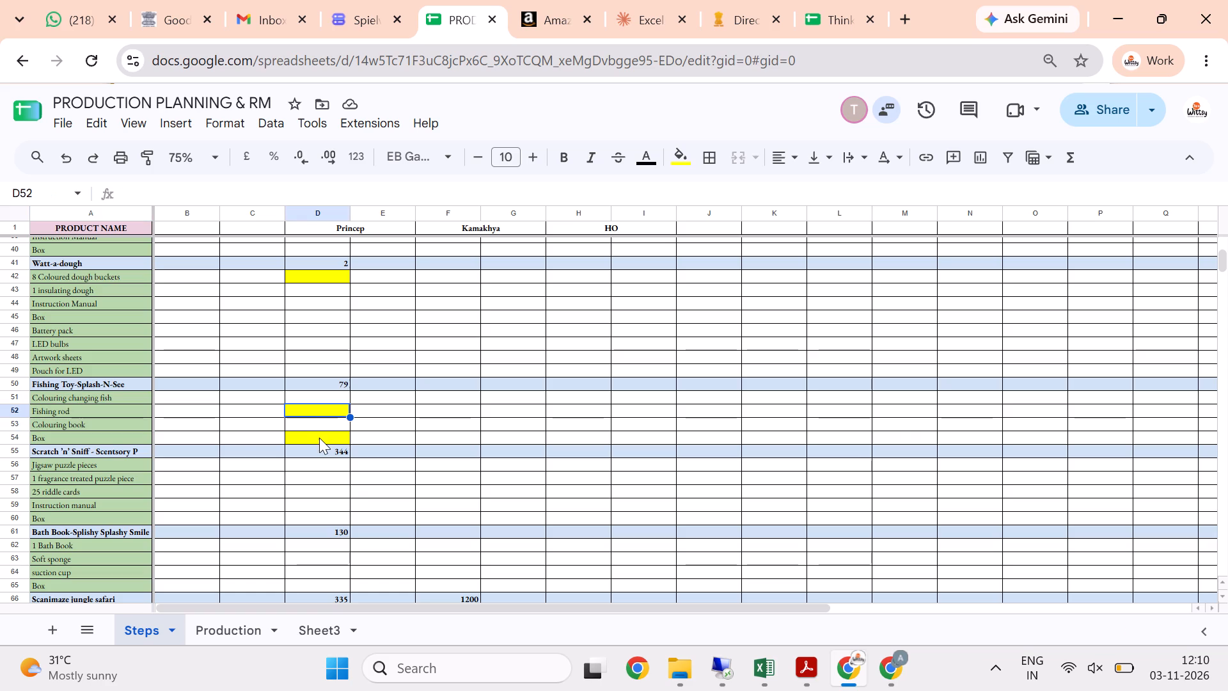
pyautogui.click(319, 438)
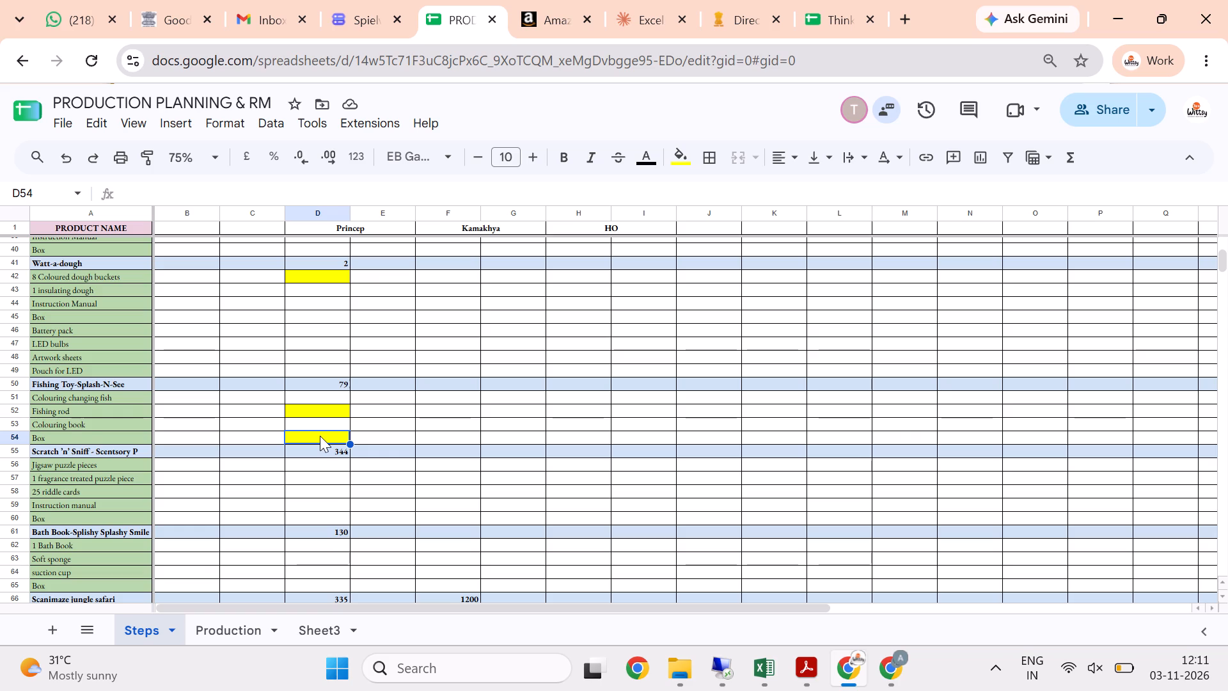
pyautogui.scroll(-6, 317, 436)
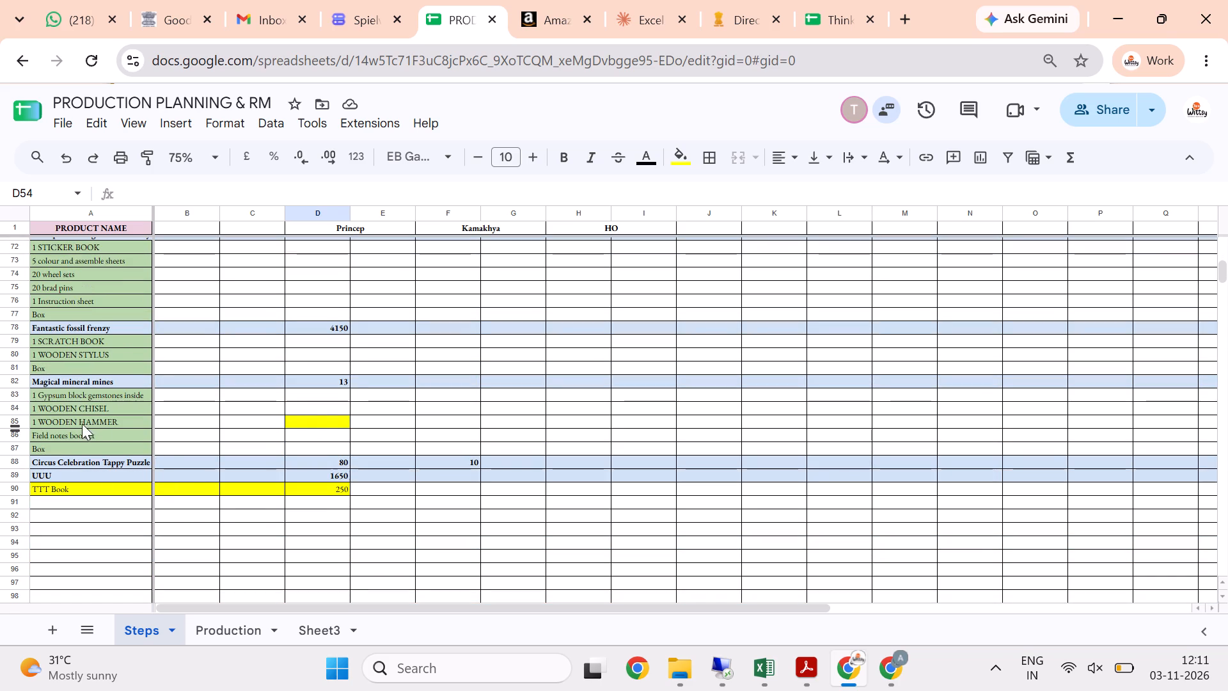
pyautogui.click(319, 416)
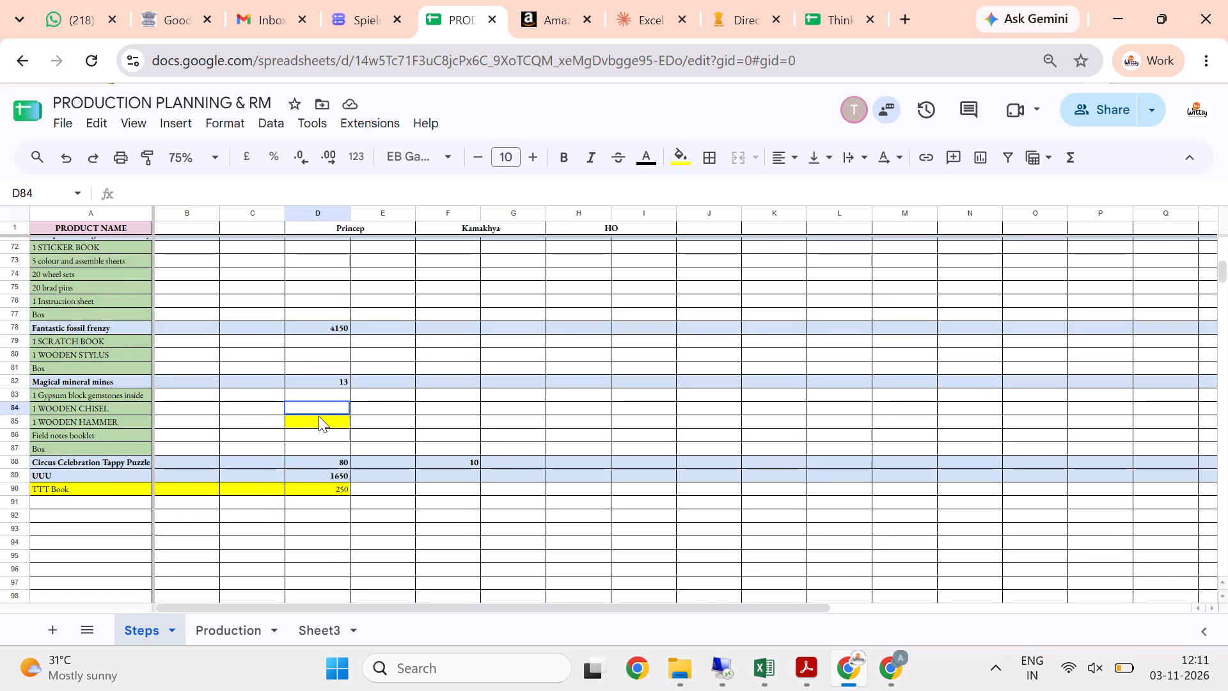
pyautogui.click(319, 422)
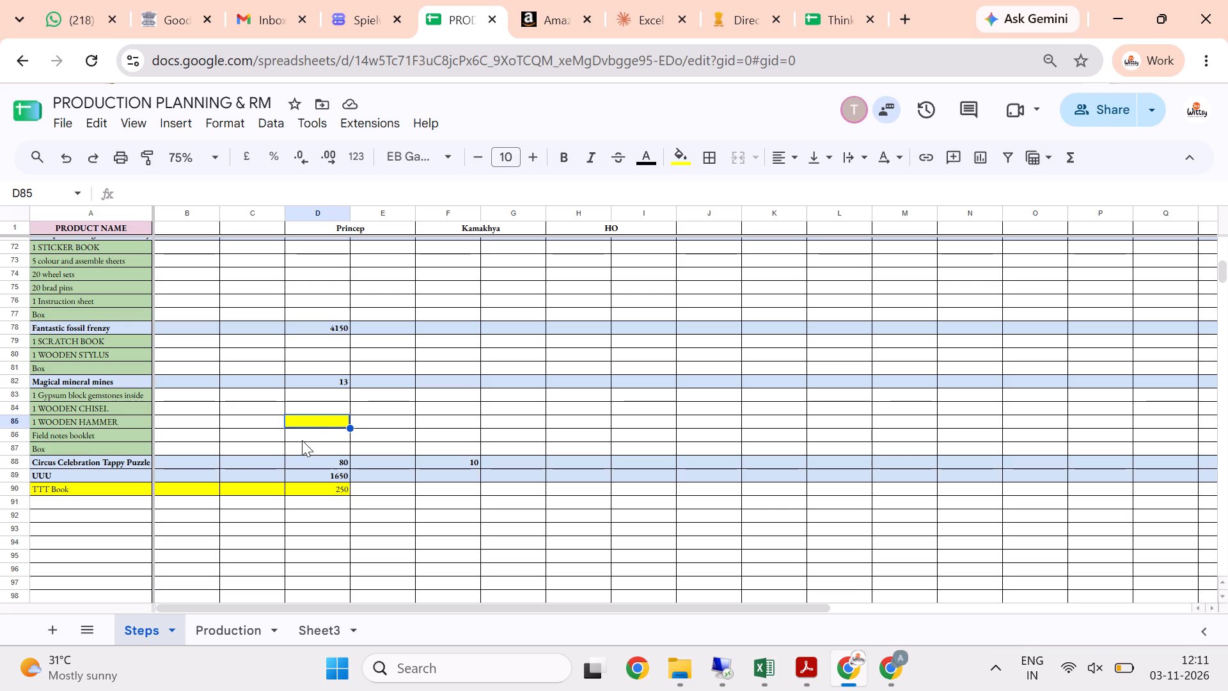
# Review the product and component rows again from Scanimaze Winter Wonderland to TTT Book, examining the stock quantities and yellow cells.
pyautogui.scroll(19, 313, 422)
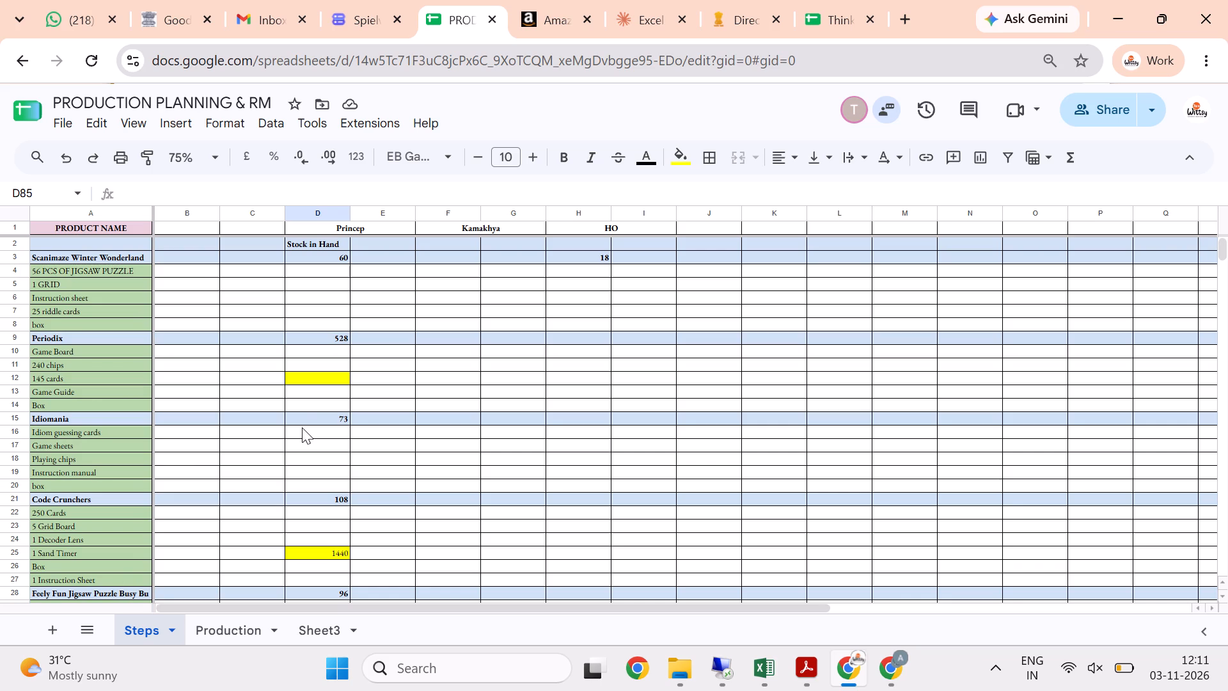
pyautogui.scroll(-4, 302, 427)
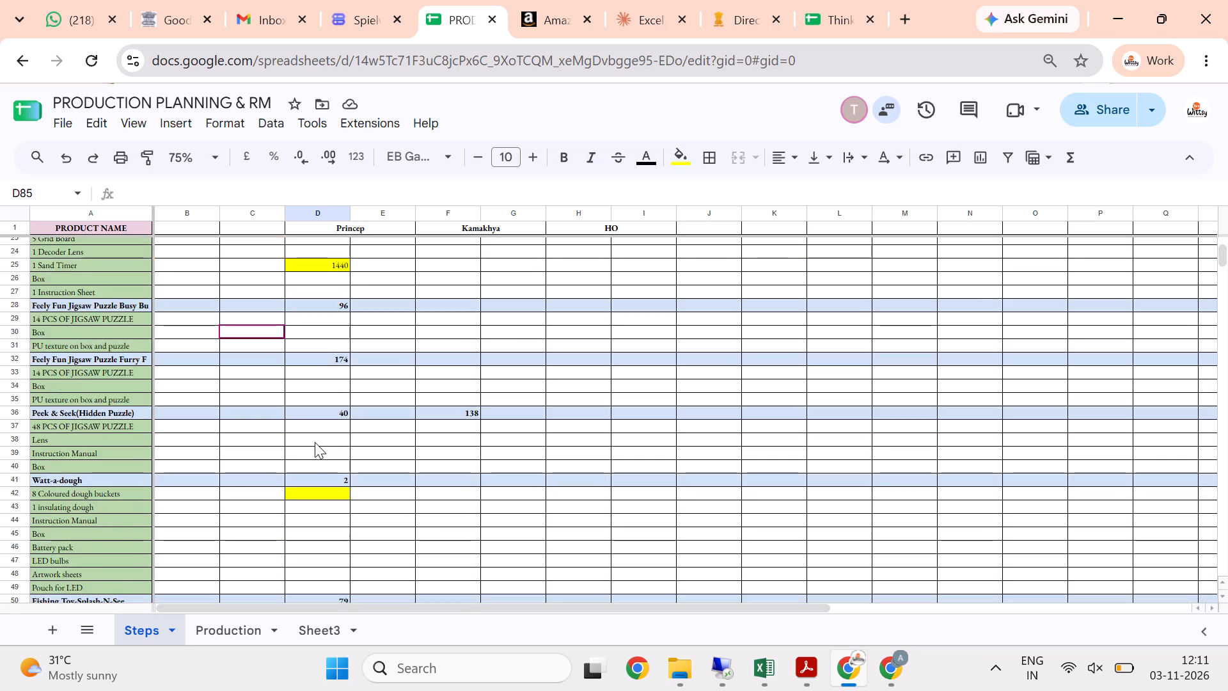
pyautogui.scroll(-3, 315, 445)
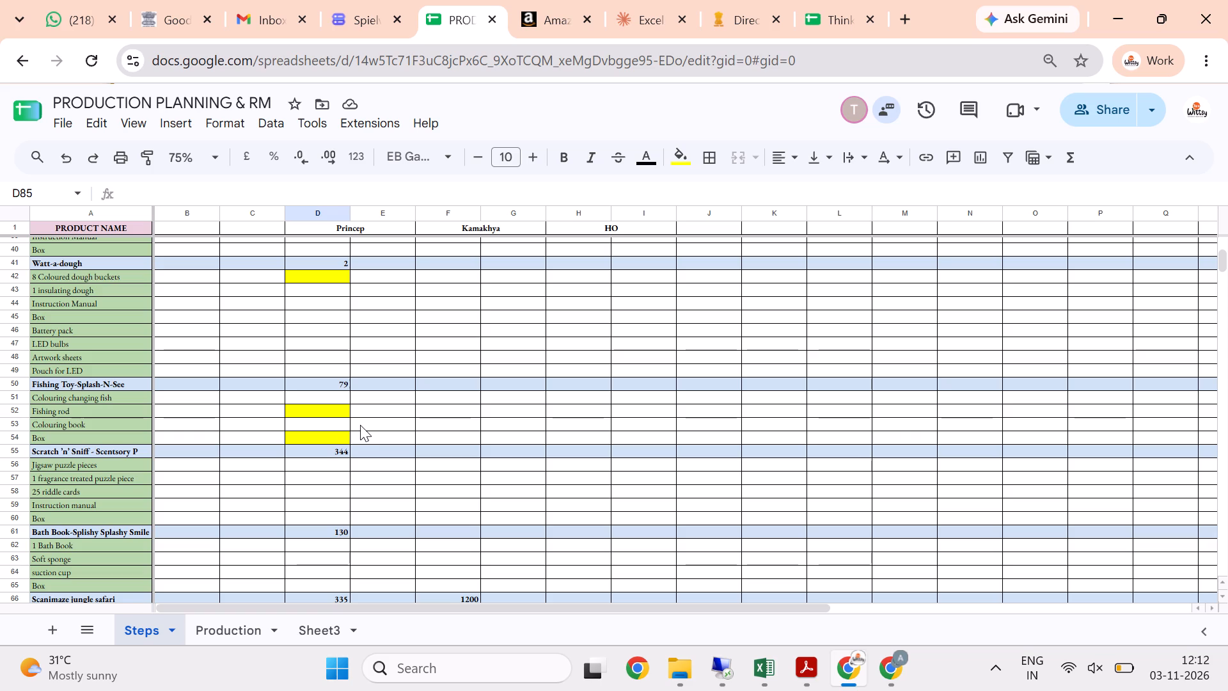
pyautogui.scroll(-2, 340, 504)
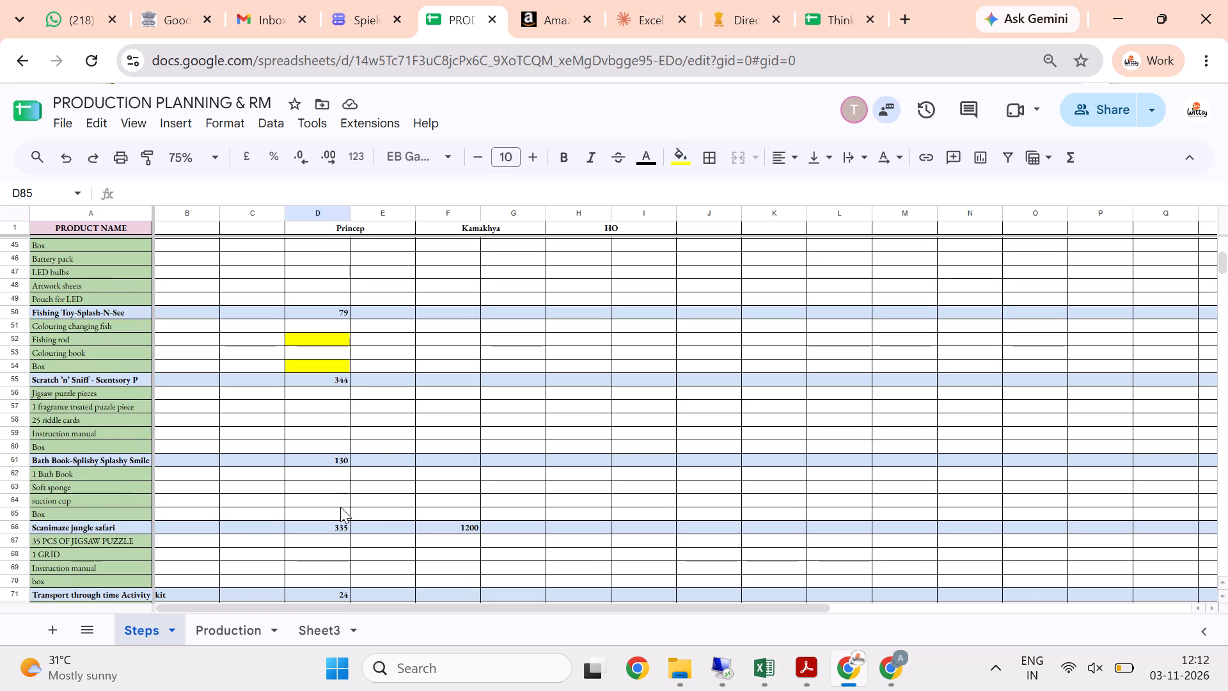
pyautogui.scroll(-3, 356, 515)
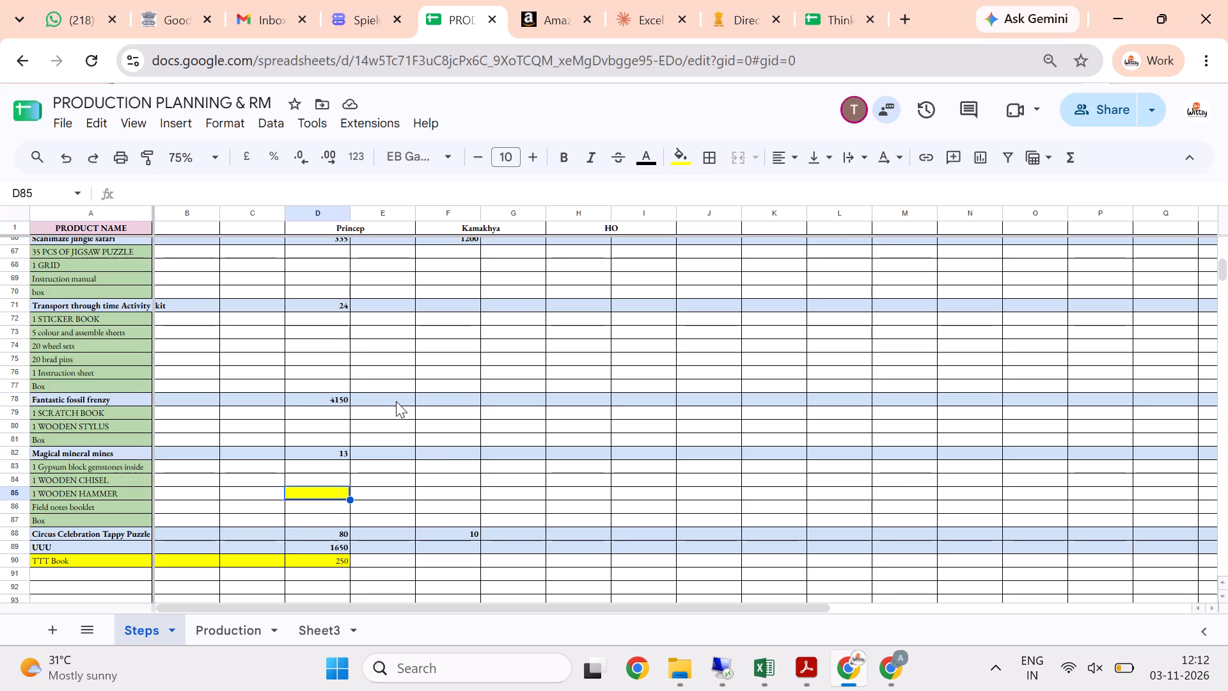
pyautogui.scroll(3, 289, 561)
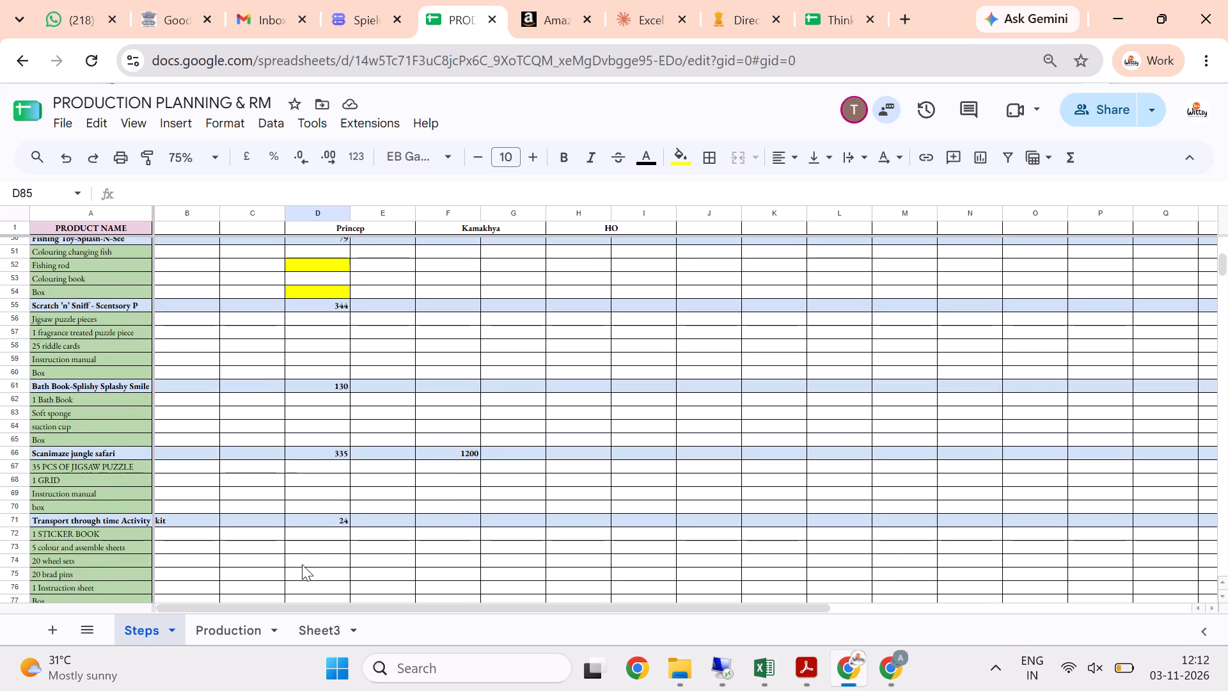
pyautogui.scroll(3, 303, 558)
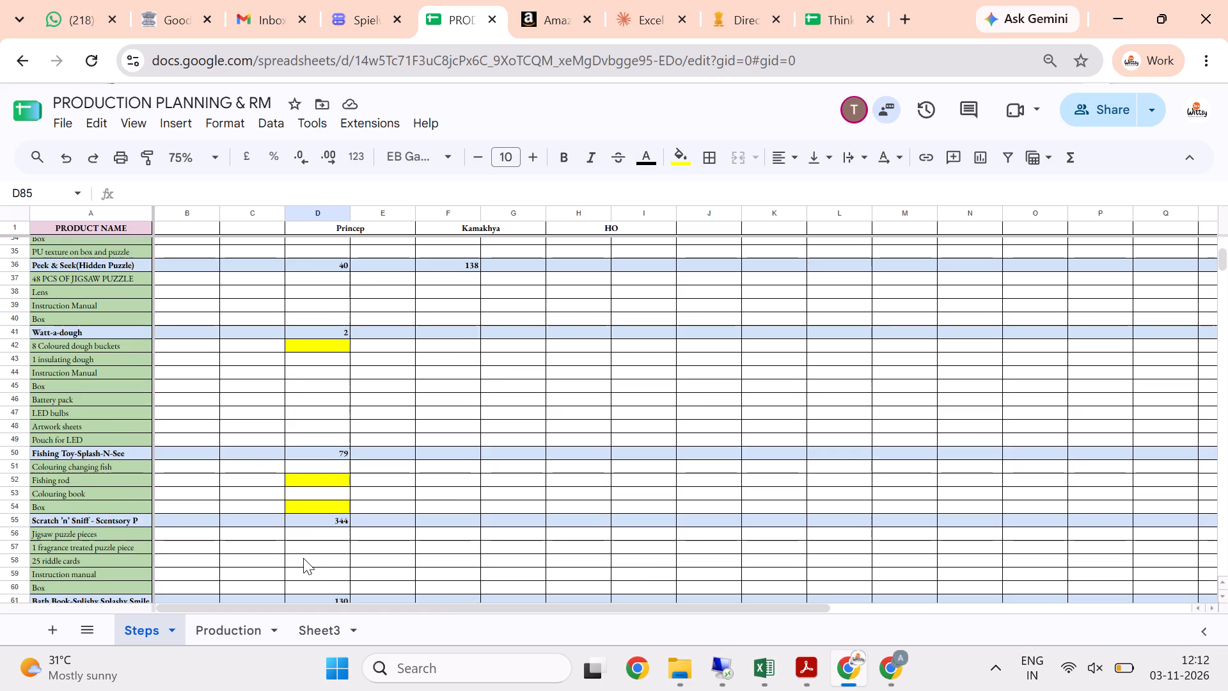
pyautogui.scroll(-3, 303, 557)
pyautogui.scroll(2, 303, 556)
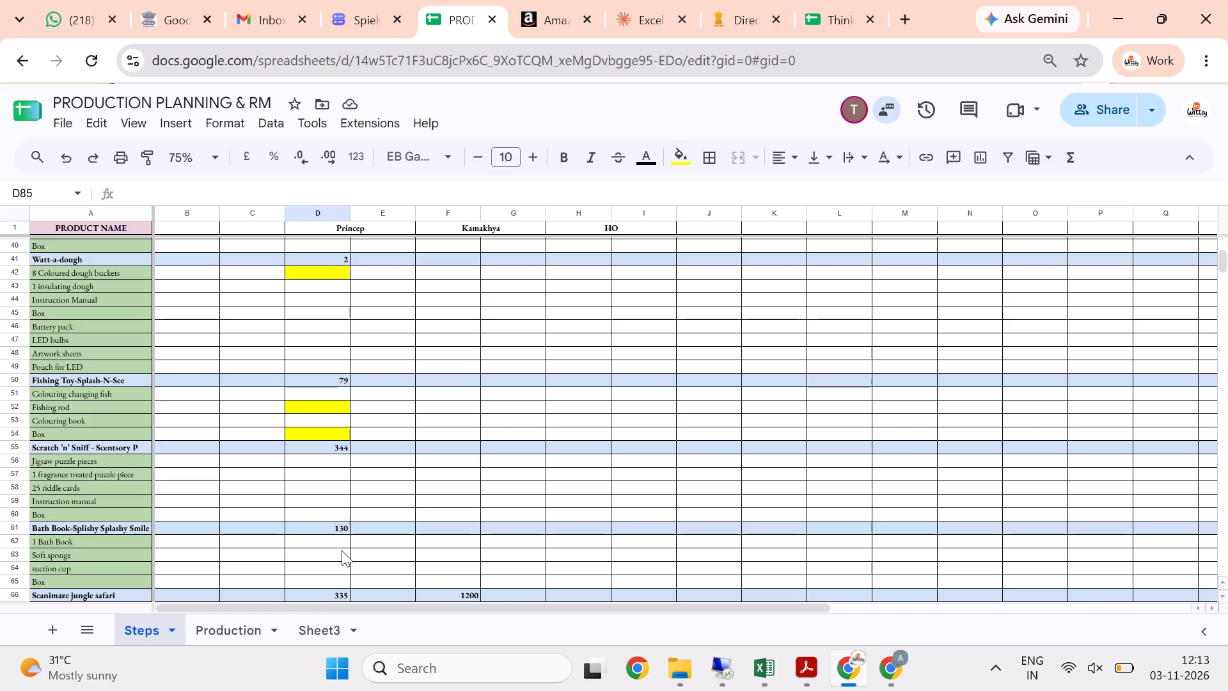
pyautogui.scroll(-2, 499, 598)
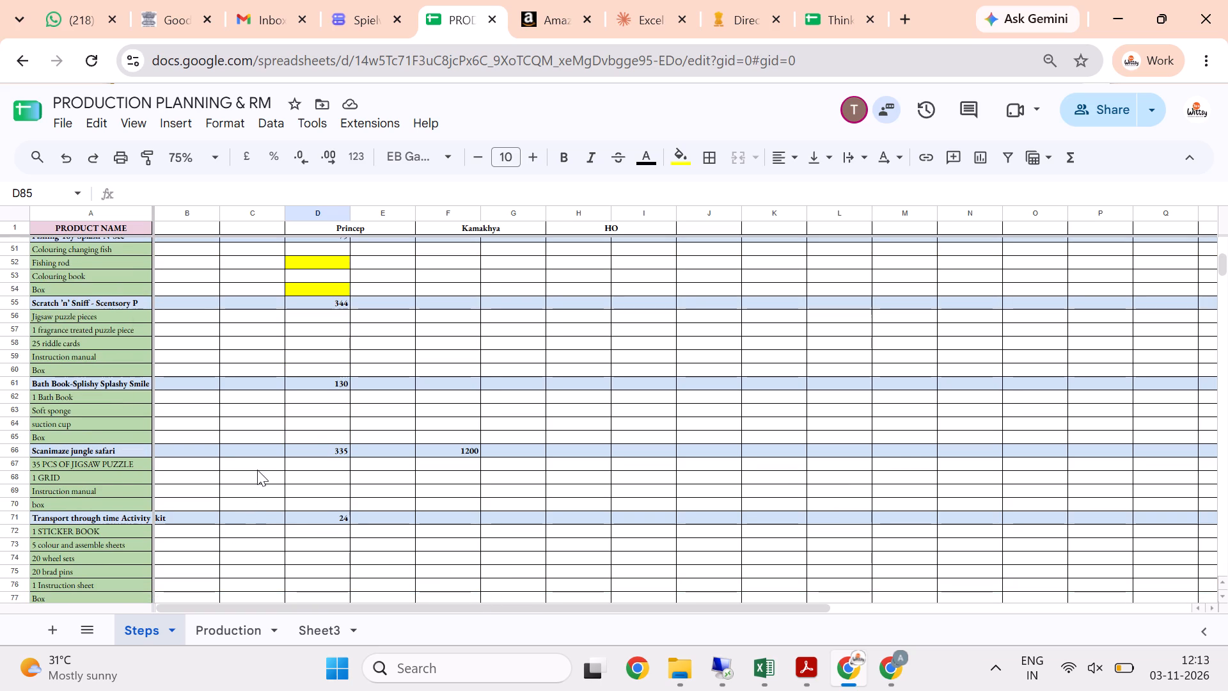
pyautogui.scroll(2, 250, 458)
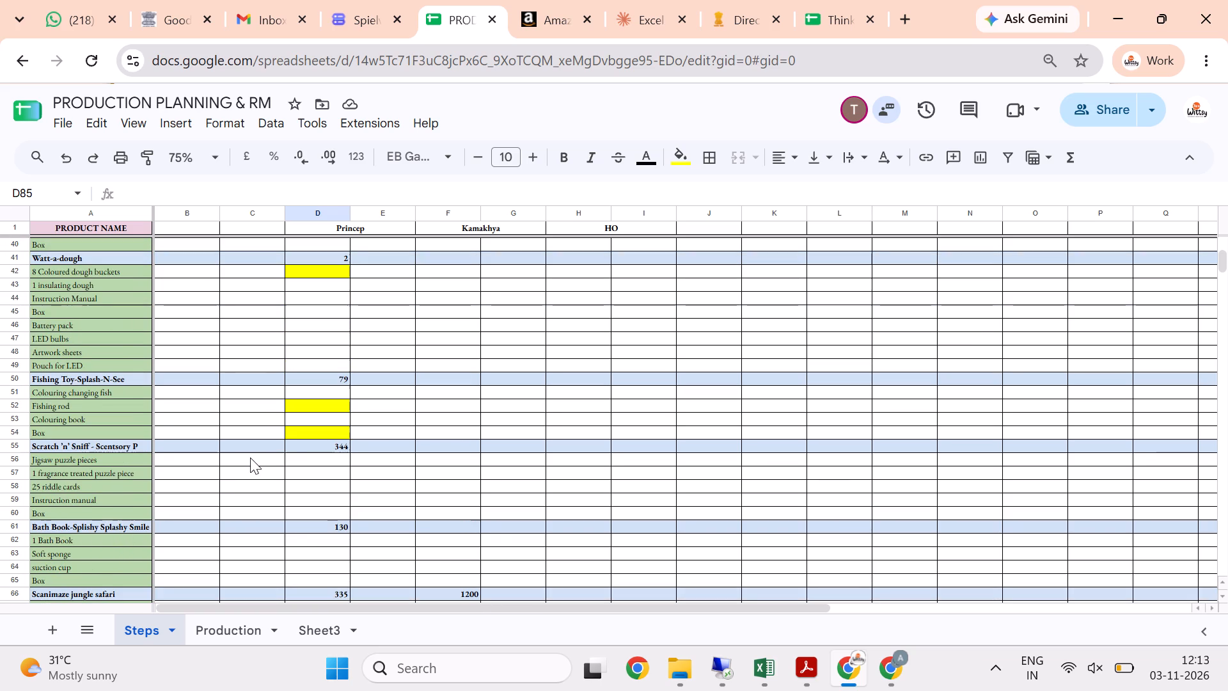
pyautogui.scroll(2, 428, 468)
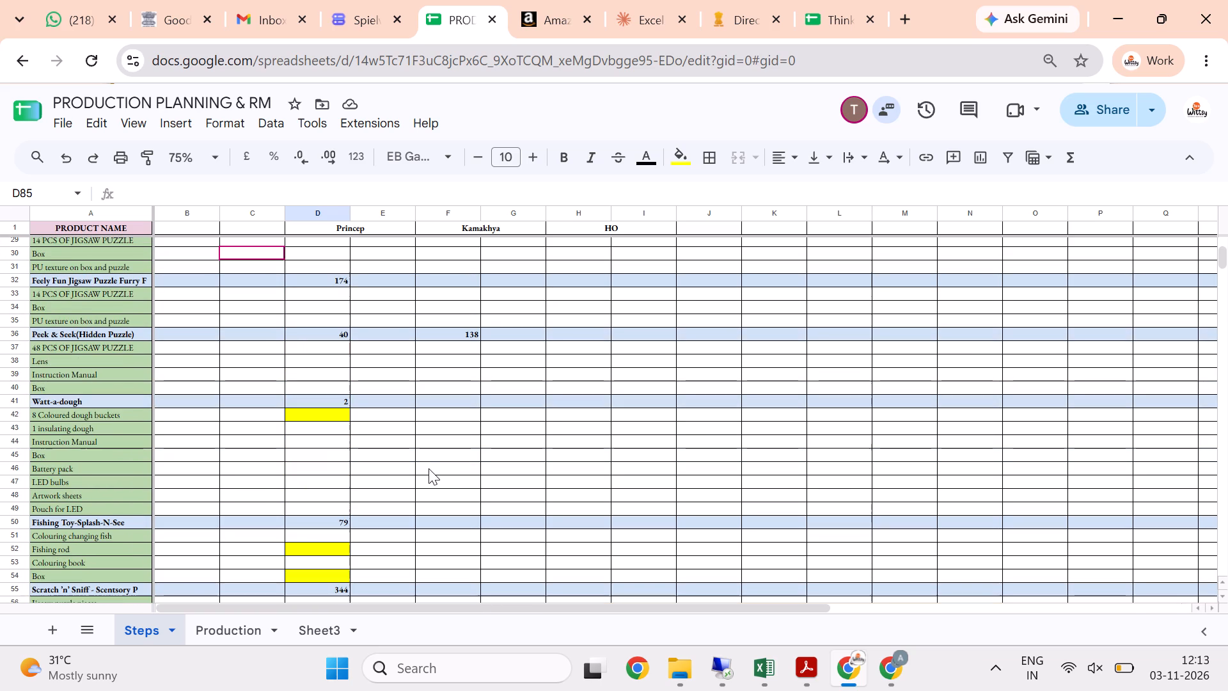
pyautogui.scroll(3, 429, 467)
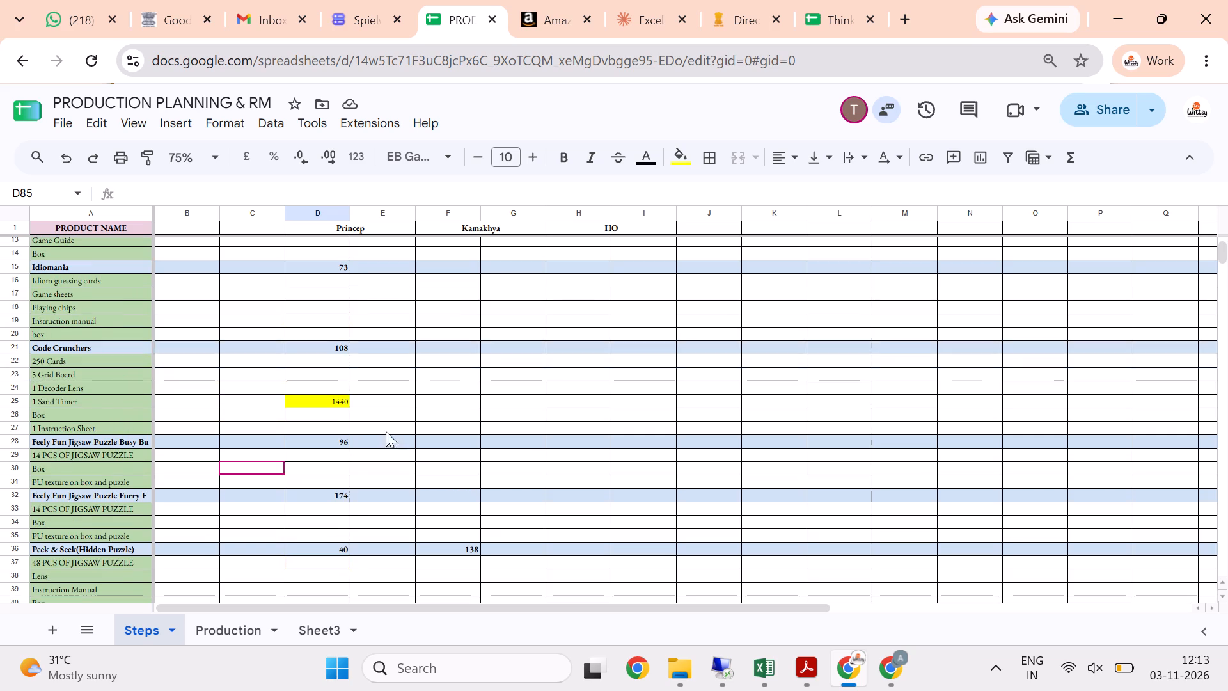
# Enter 40 as the Kamakhya quantity for Fantastic fossil frenzy in its product row.
pyautogui.scroll(-6, 381, 450)
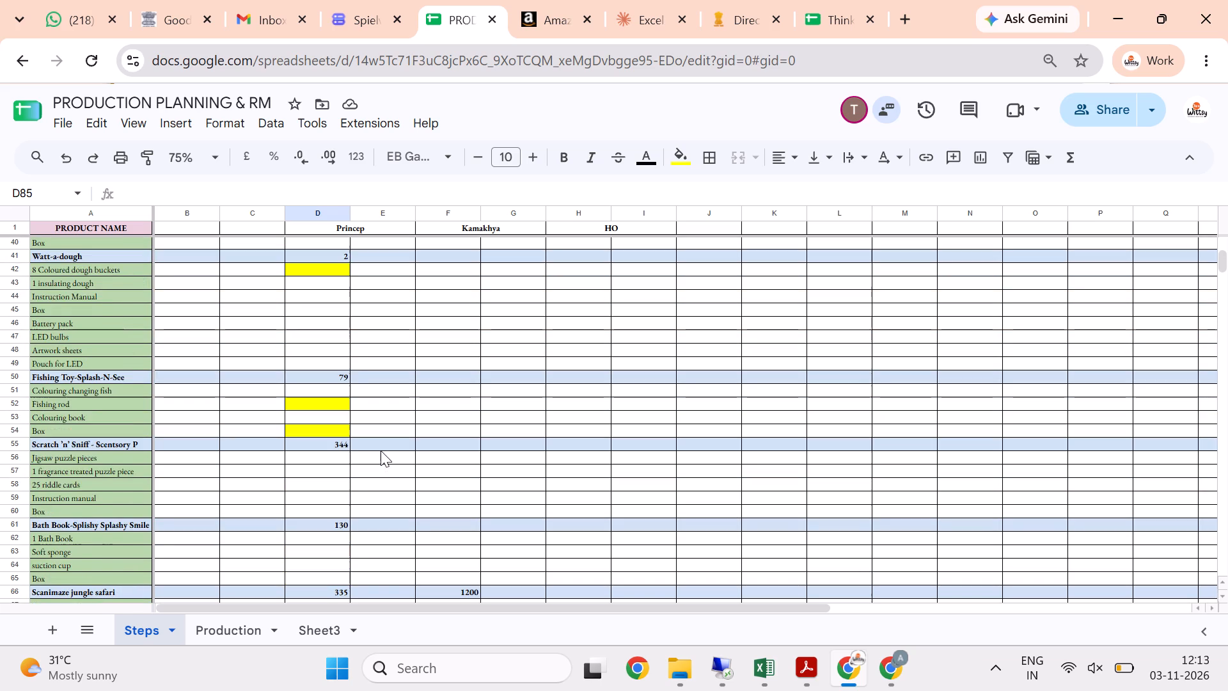
pyautogui.scroll(-3, 381, 450)
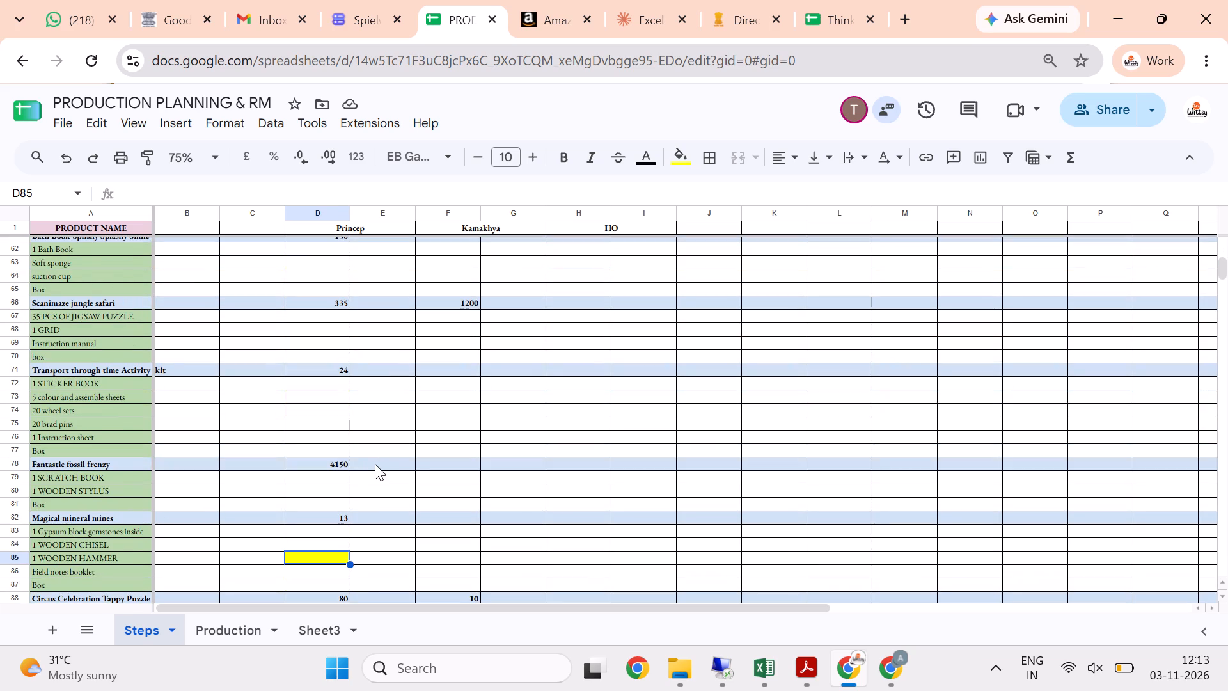
pyautogui.click(375, 464)
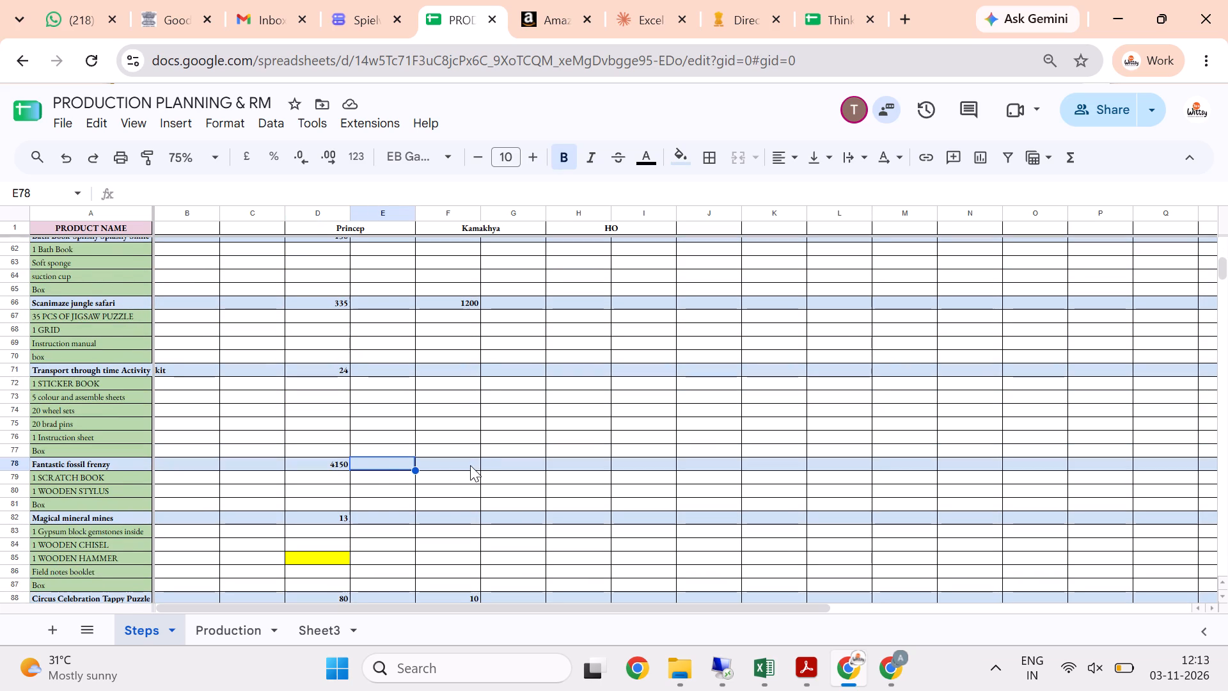
pyautogui.click(468, 465)
pyautogui.write('40')
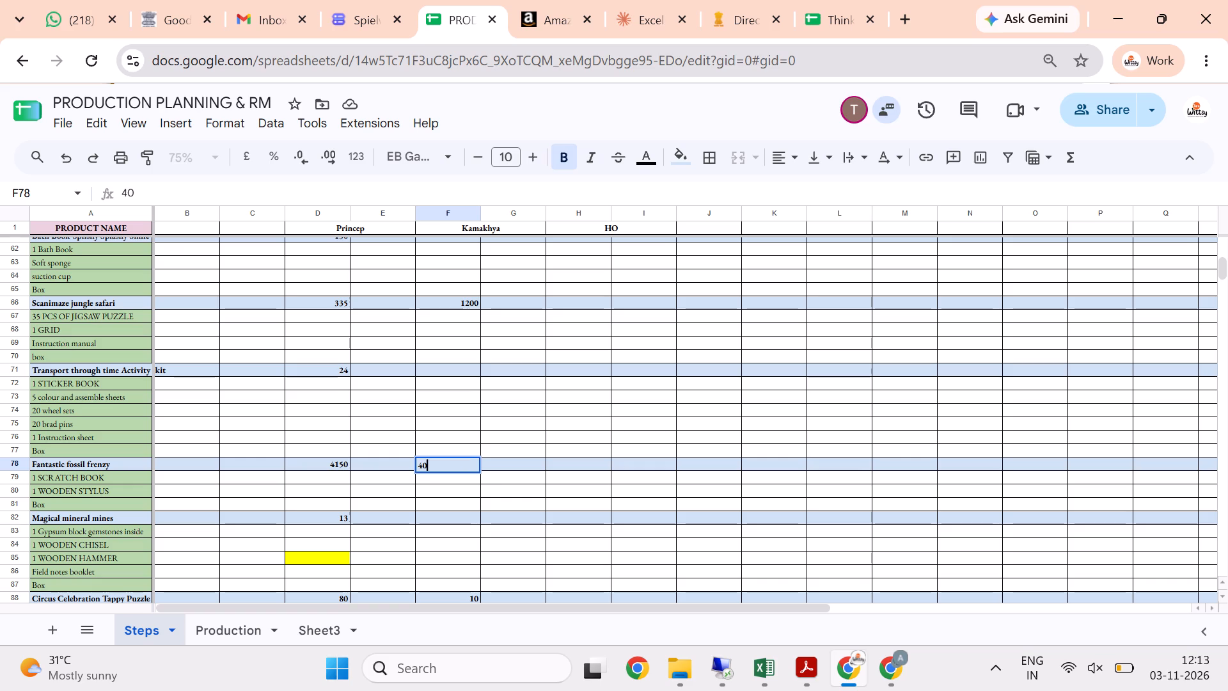
pyautogui.press('Return')
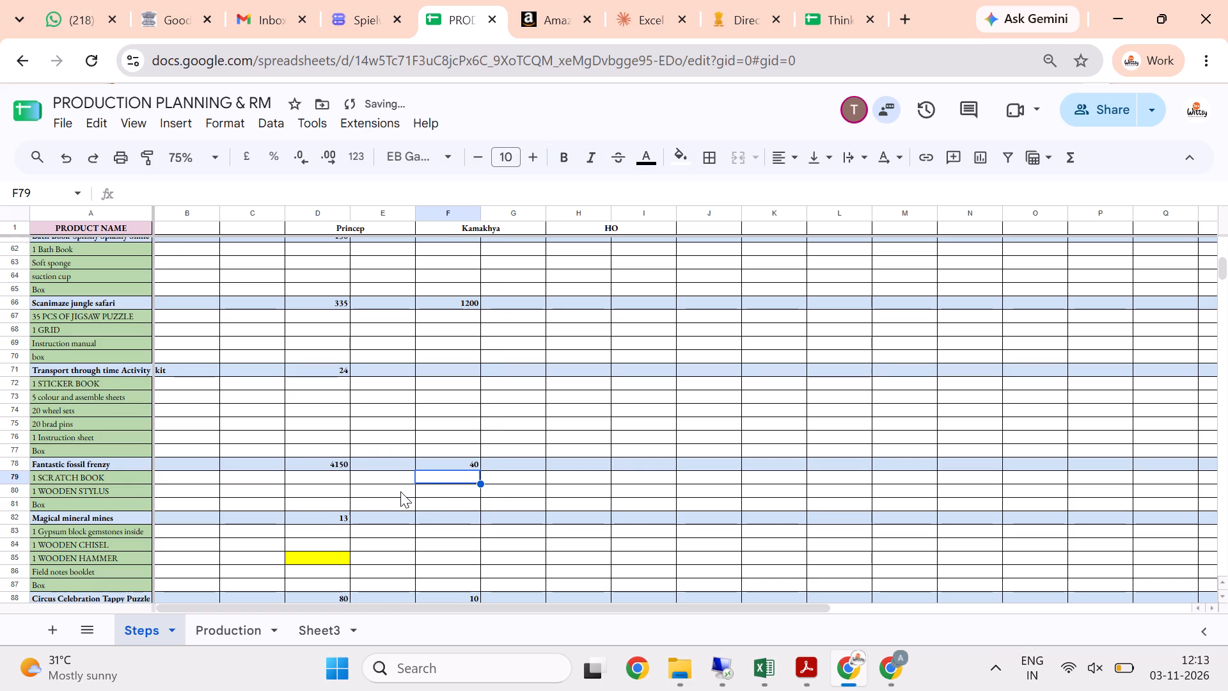
pyautogui.click(397, 491)
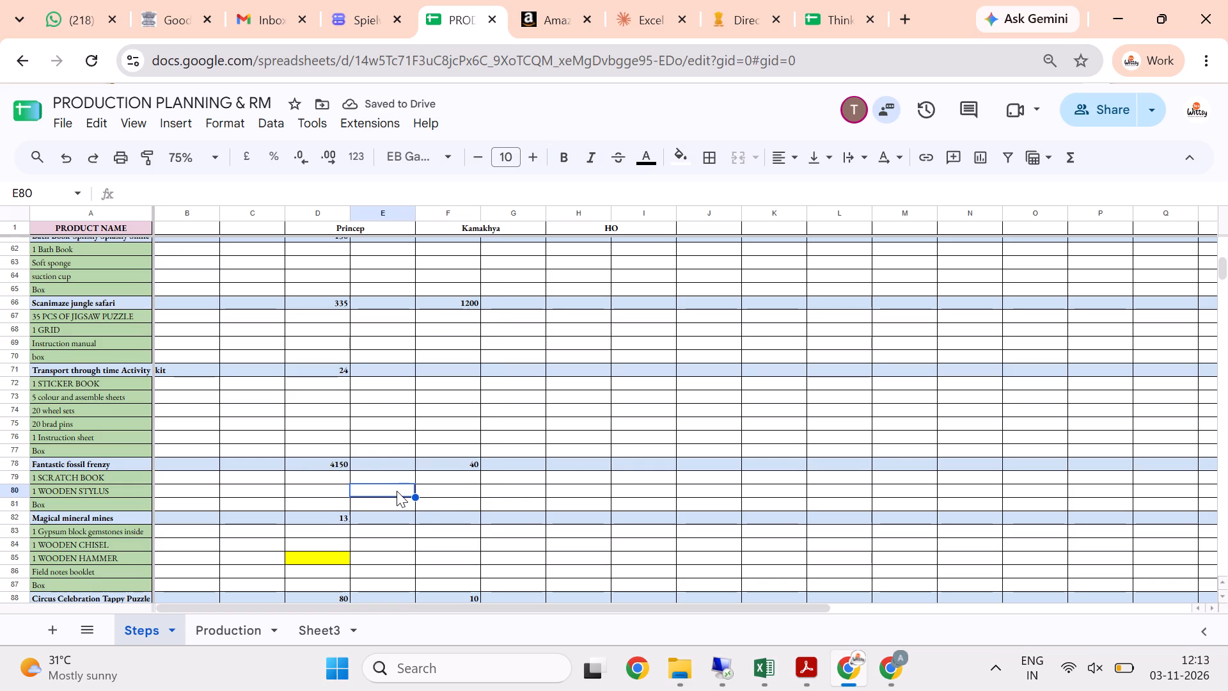
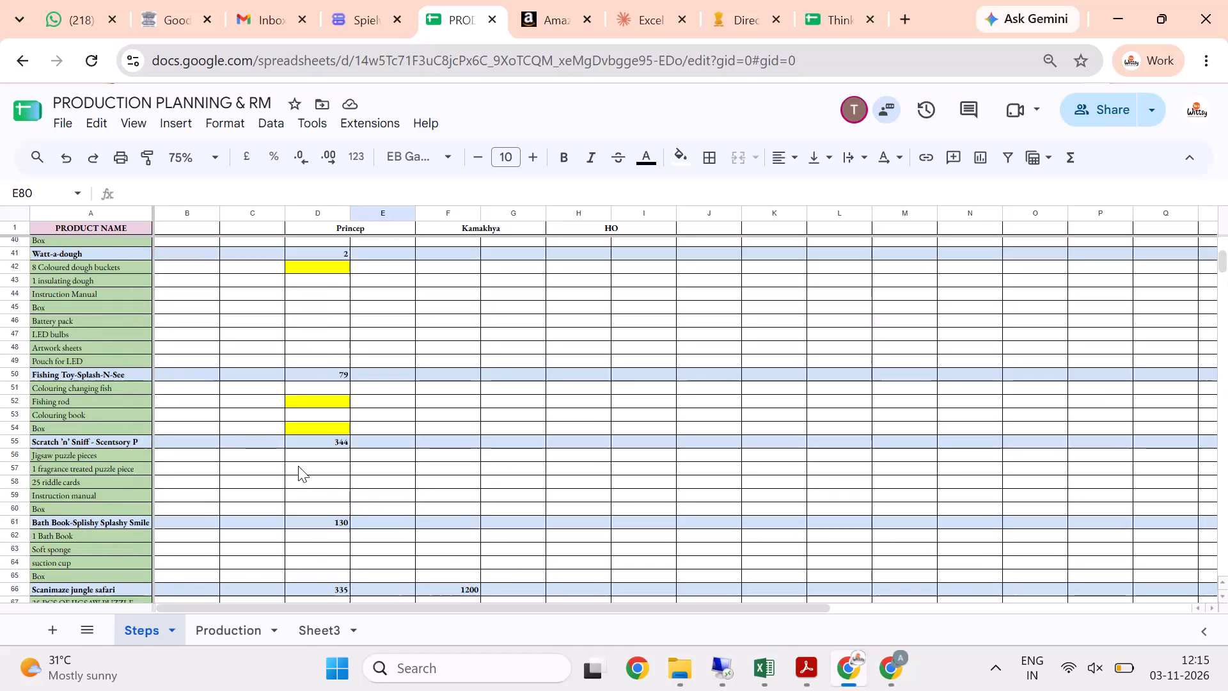
# Select the yellow Princep stock cell for the 145 cards component of Periodix.
pyautogui.scroll(4, 298, 466)
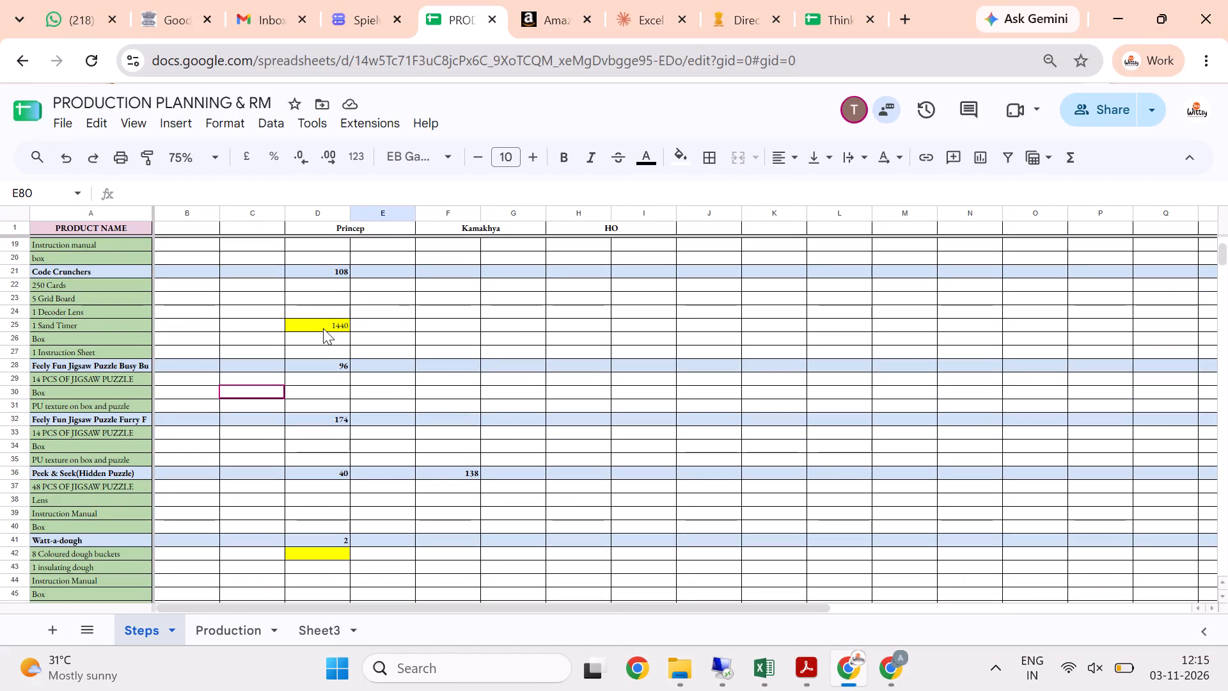
pyautogui.scroll(3, 373, 420)
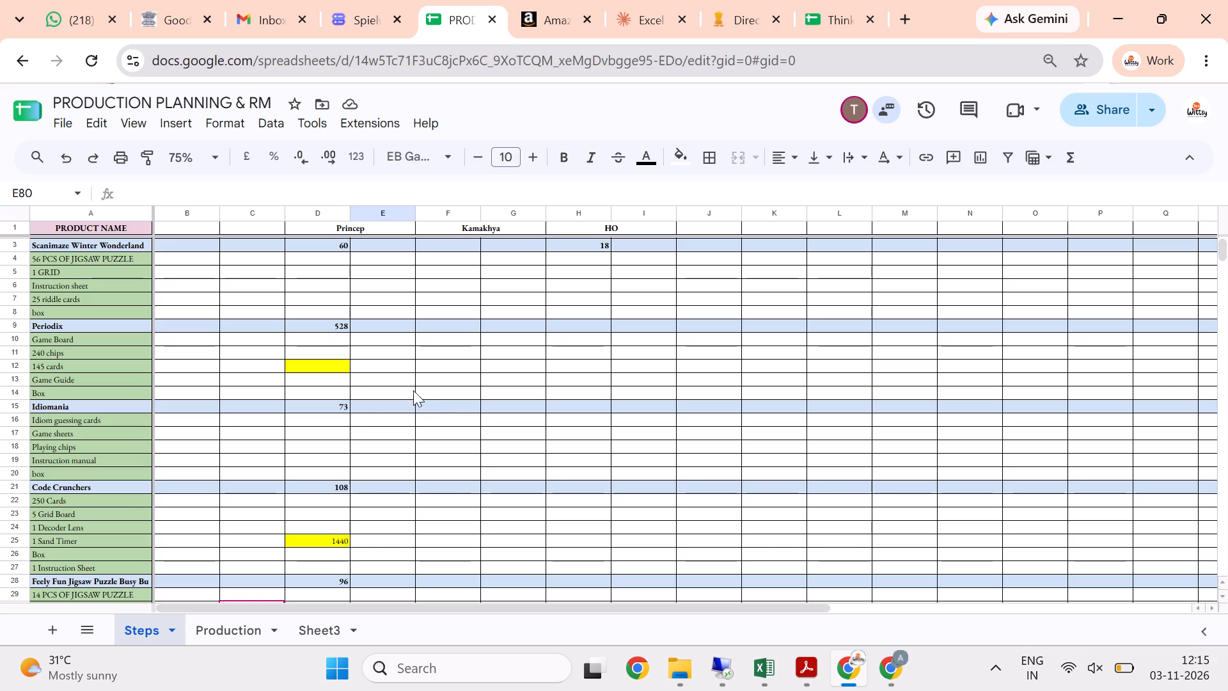
pyautogui.click(313, 366)
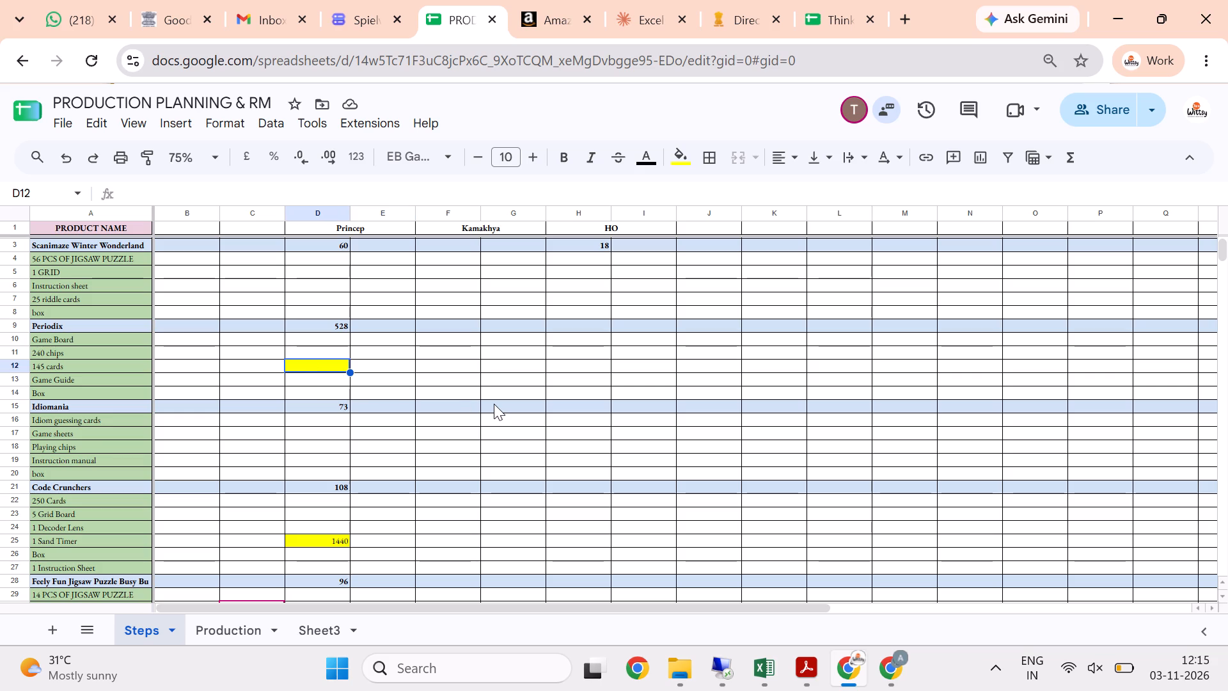
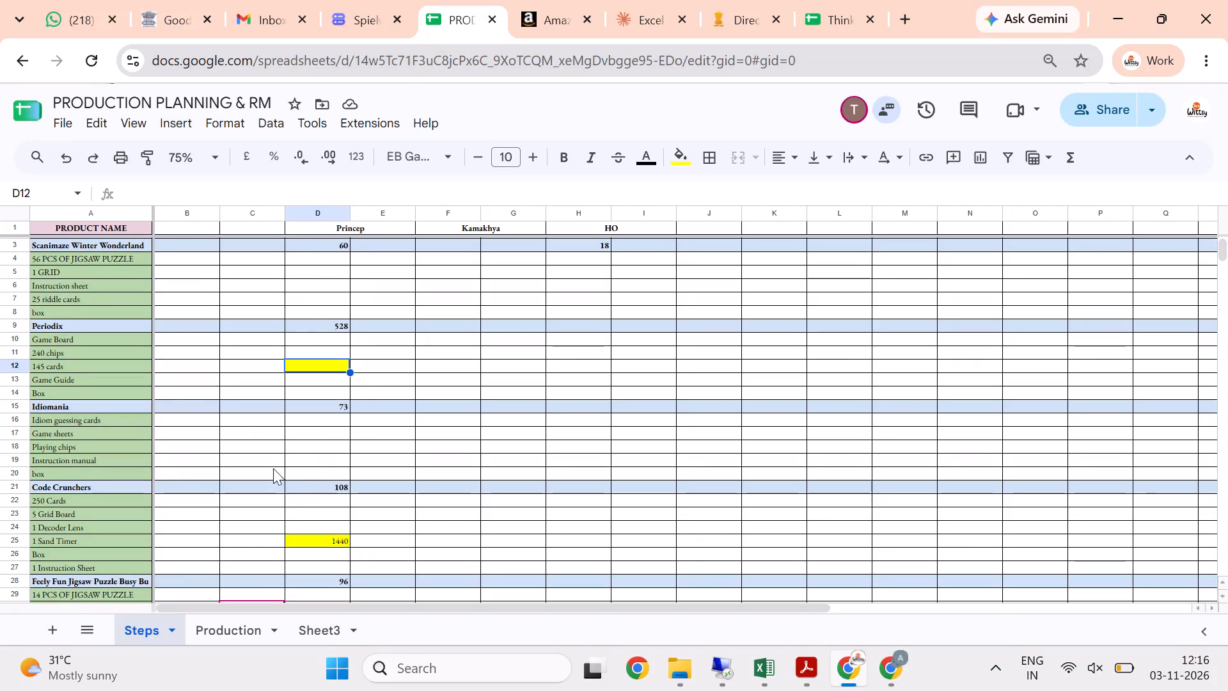
# Review the Princep stock-in-hand entries row by row from Scanimaze Winter Wonderland down to Code Crunchers.
pyautogui.scroll(4, 306, 456)
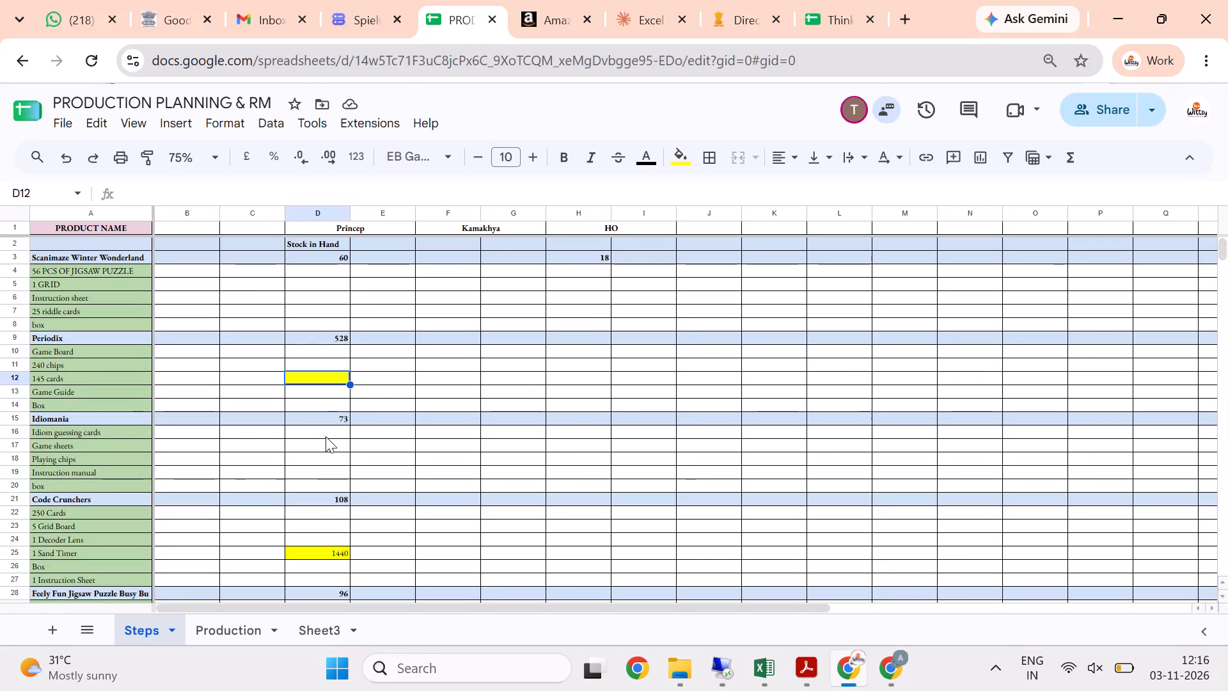
pyautogui.scroll(1, 326, 436)
pyautogui.click(333, 341)
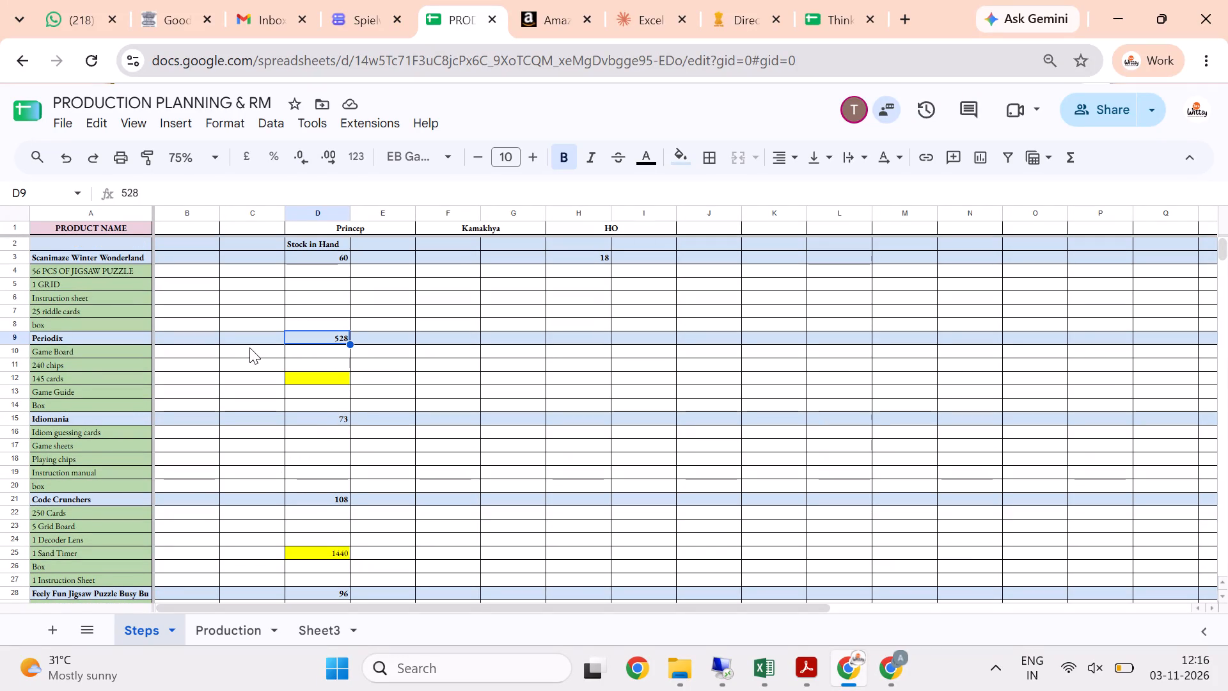
pyautogui.click(311, 258)
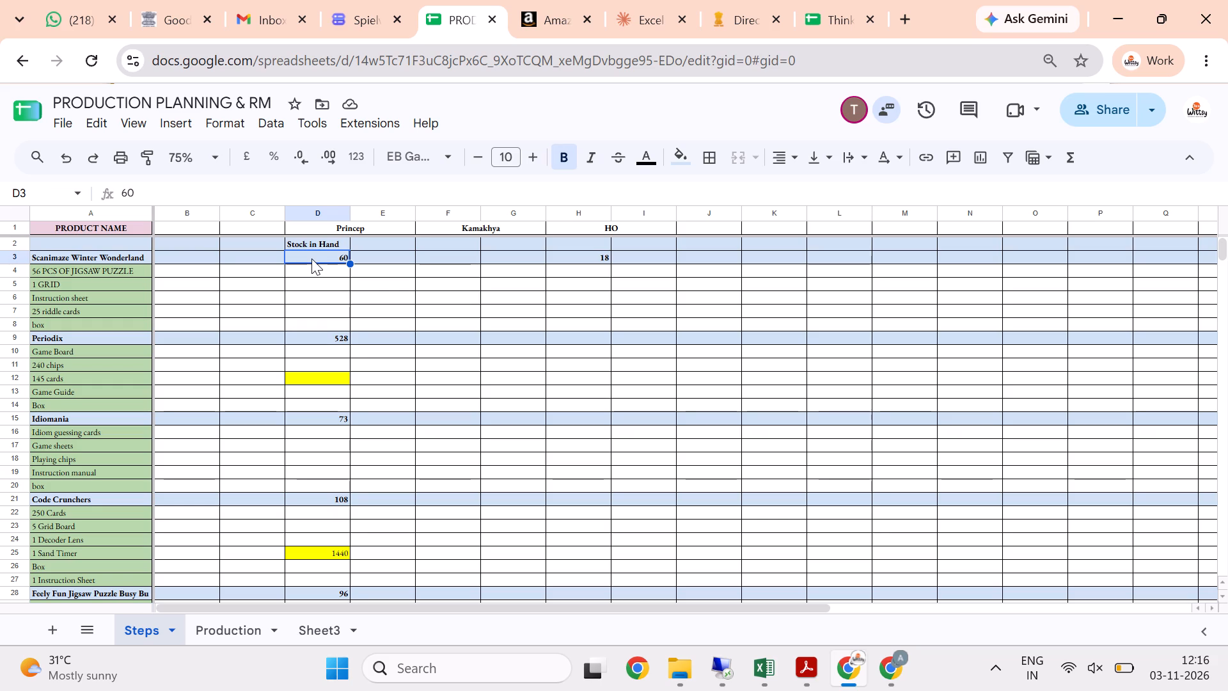
pyautogui.press('Down')
pyautogui.press('Down')
pyautogui.press('Down')
pyautogui.press('Down')
pyautogui.press('Down')
pyautogui.press('Down')
pyautogui.press('Down')
pyautogui.press('Down')
pyautogui.press('Down')
pyautogui.press('Down')
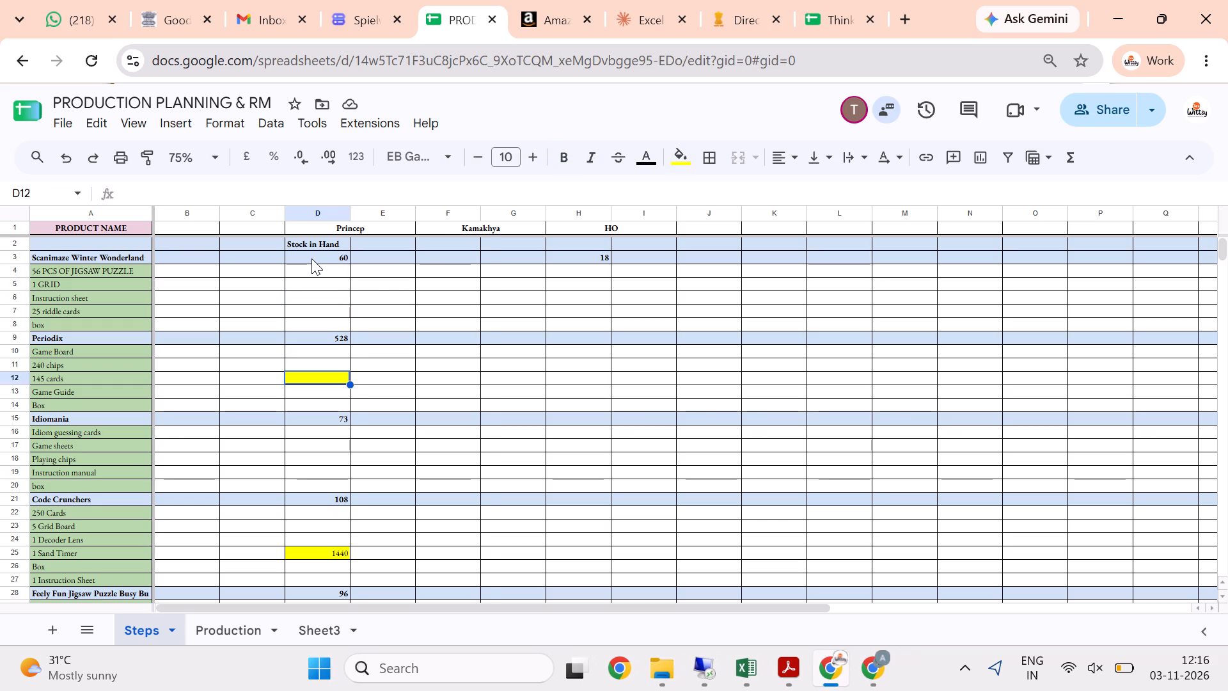
pyautogui.press('Down')
pyautogui.press('Down')
pyautogui.press('Down')
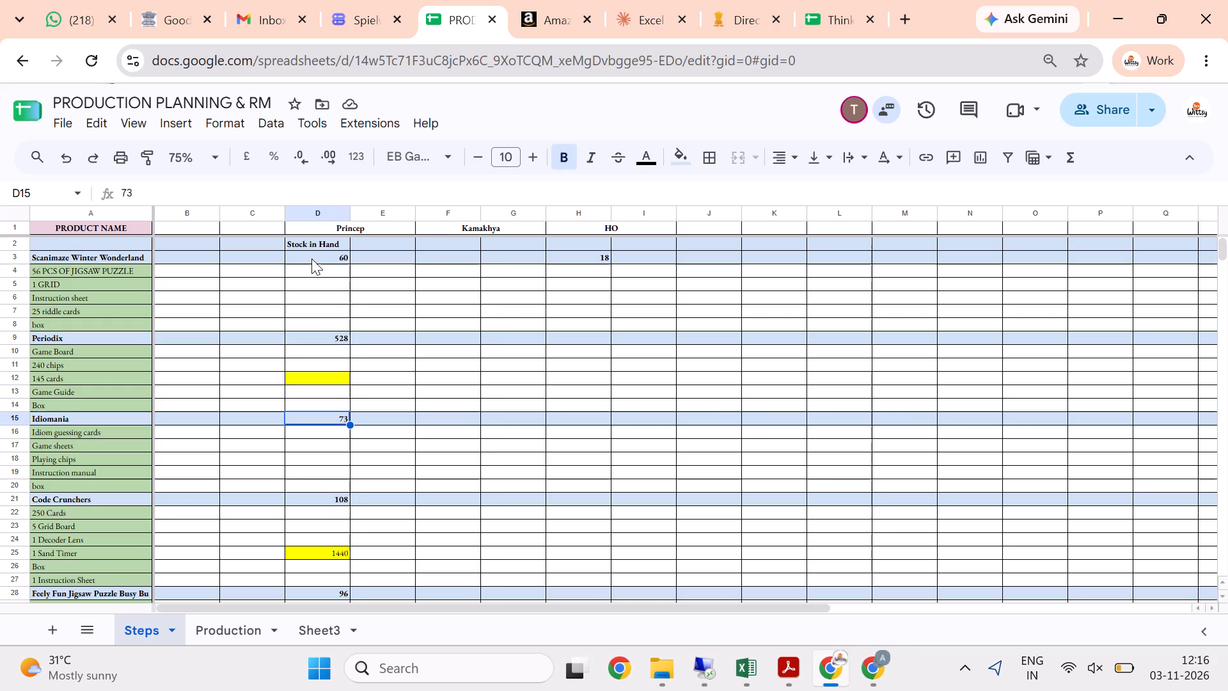
pyautogui.press('Up')
pyautogui.press('Down')
pyautogui.press('Down')
pyautogui.press('Down')
pyautogui.press('Down')
pyautogui.press('Down')
pyautogui.press('Down')
pyautogui.press('Down')
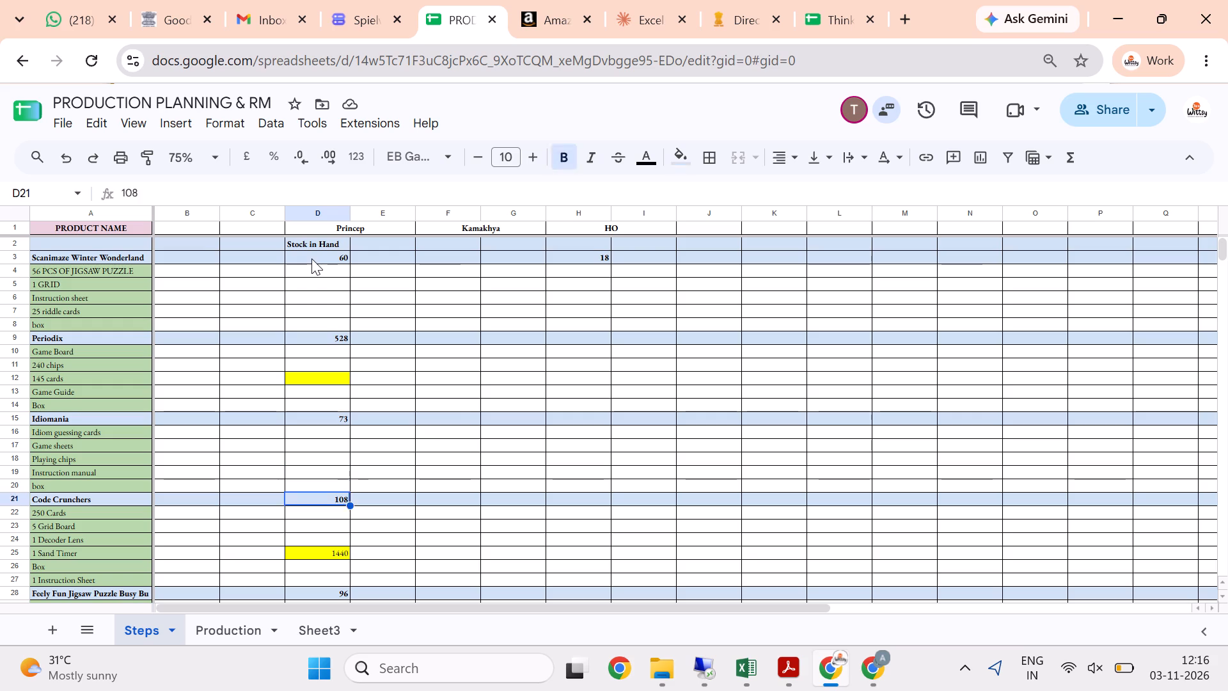
# Examine the Princep stock cells of the Code Crunchers components and the first Feely Fun Jigsaw Puzzle rows.
pyautogui.press('Down')
pyautogui.press('Down')
pyautogui.press('Up')
pyautogui.press('Up')
pyautogui.press('Up')
pyautogui.press('Down')
pyautogui.press('Down')
pyautogui.press('Down')
pyautogui.press('Down')
pyautogui.press('Down')
pyautogui.press('Down')
pyautogui.press('Down')
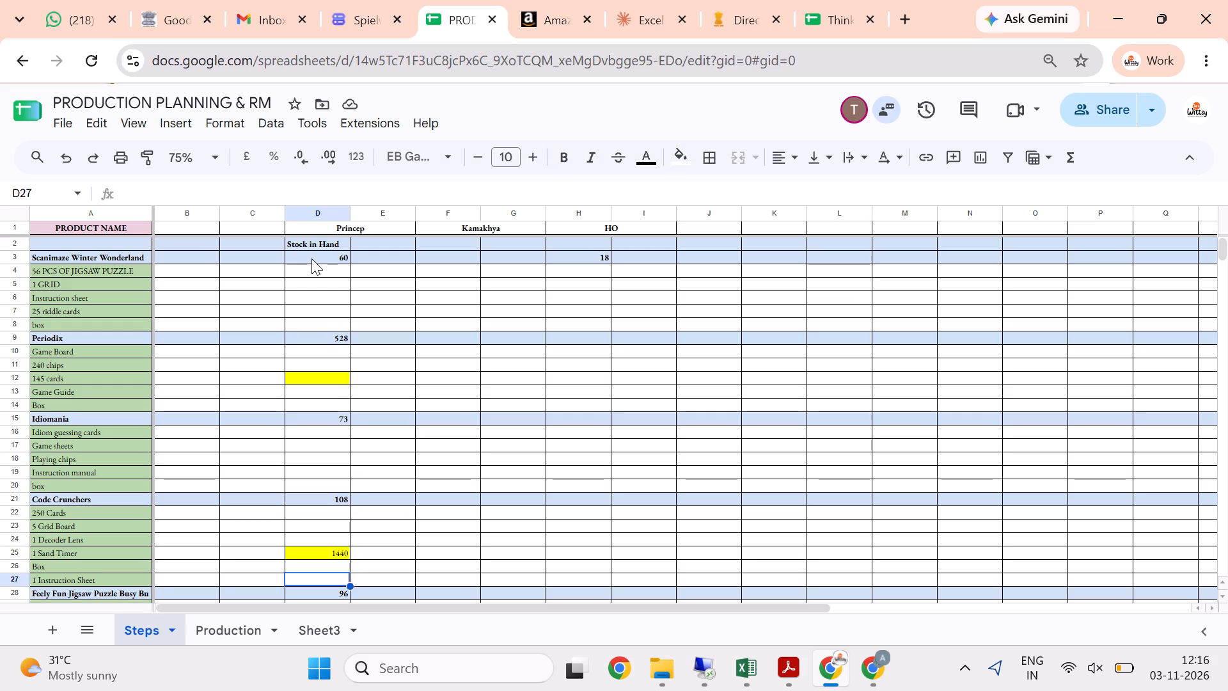
pyautogui.press('Down')
pyautogui.press('Down')
pyautogui.press('Up')
pyautogui.press('Up')
pyautogui.press('Down')
pyautogui.press('Down')
pyautogui.press('Down')
pyautogui.press('Up')
pyautogui.press('Up')
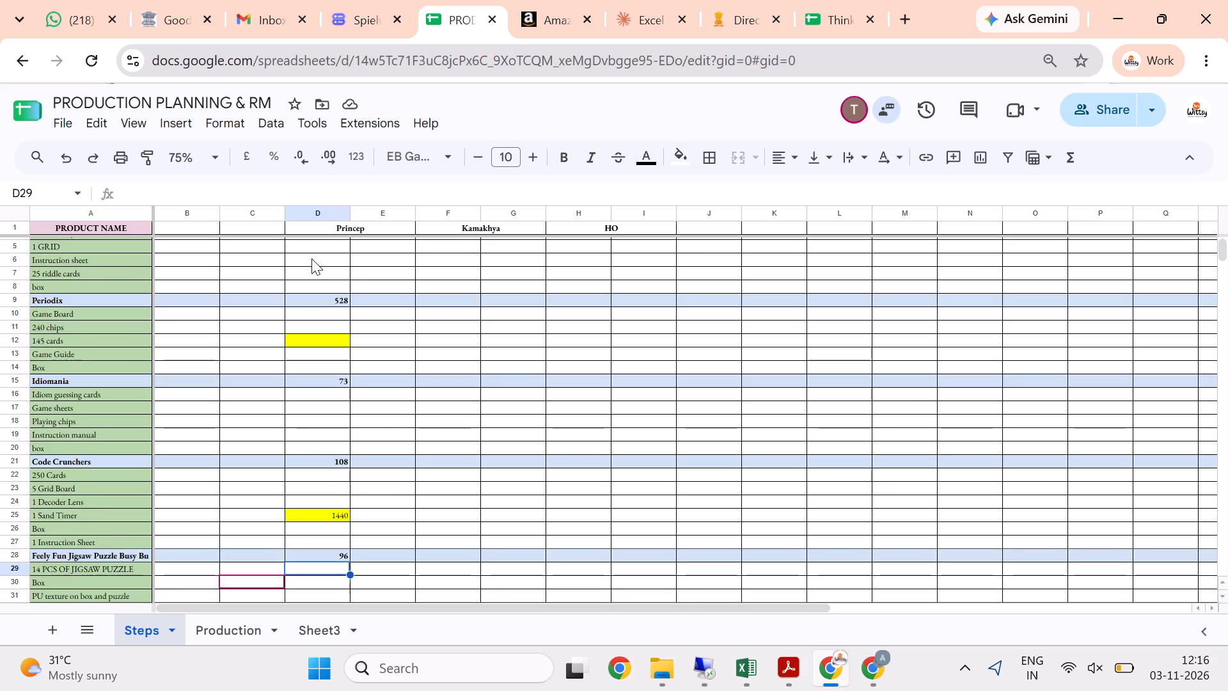
pyautogui.press('Up')
pyautogui.press('Up')
pyautogui.press('Up')
pyautogui.press('Up')
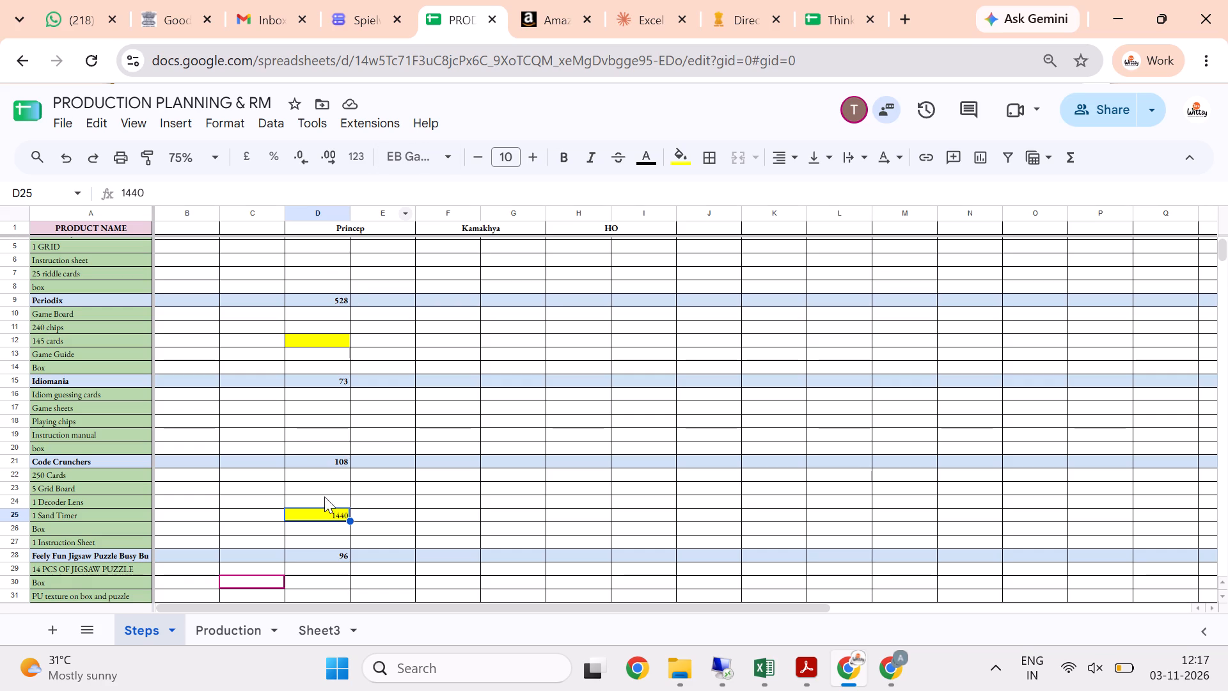
pyautogui.click(335, 475)
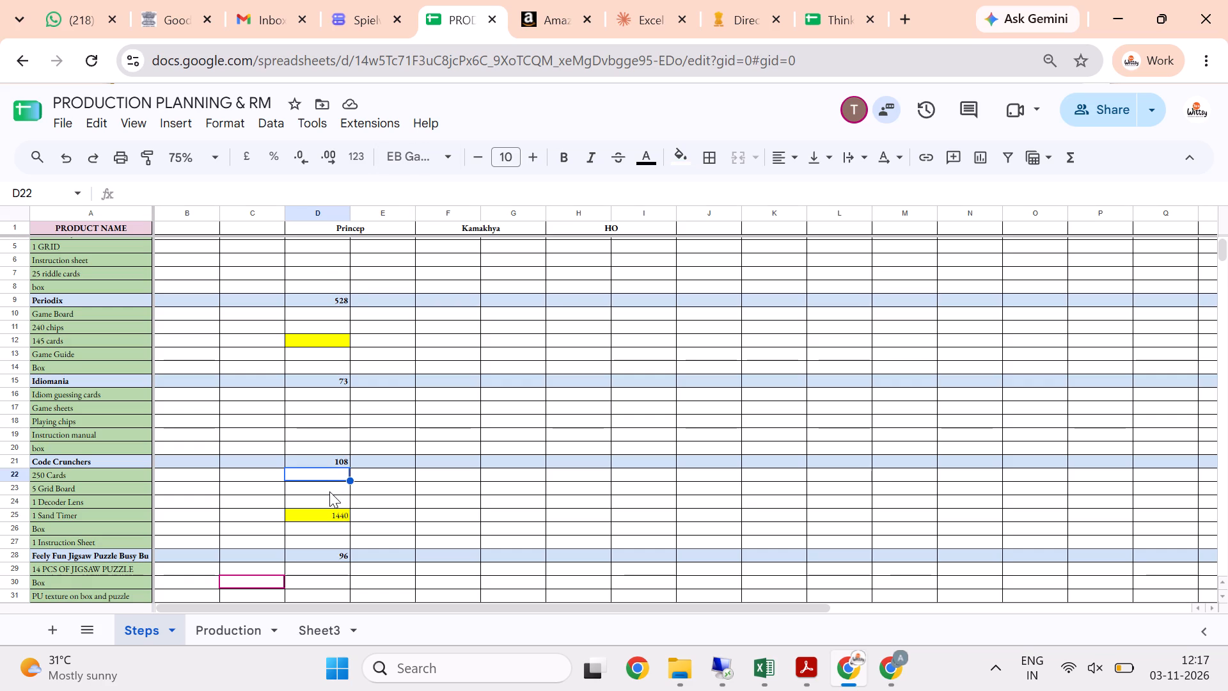
pyautogui.click(329, 491)
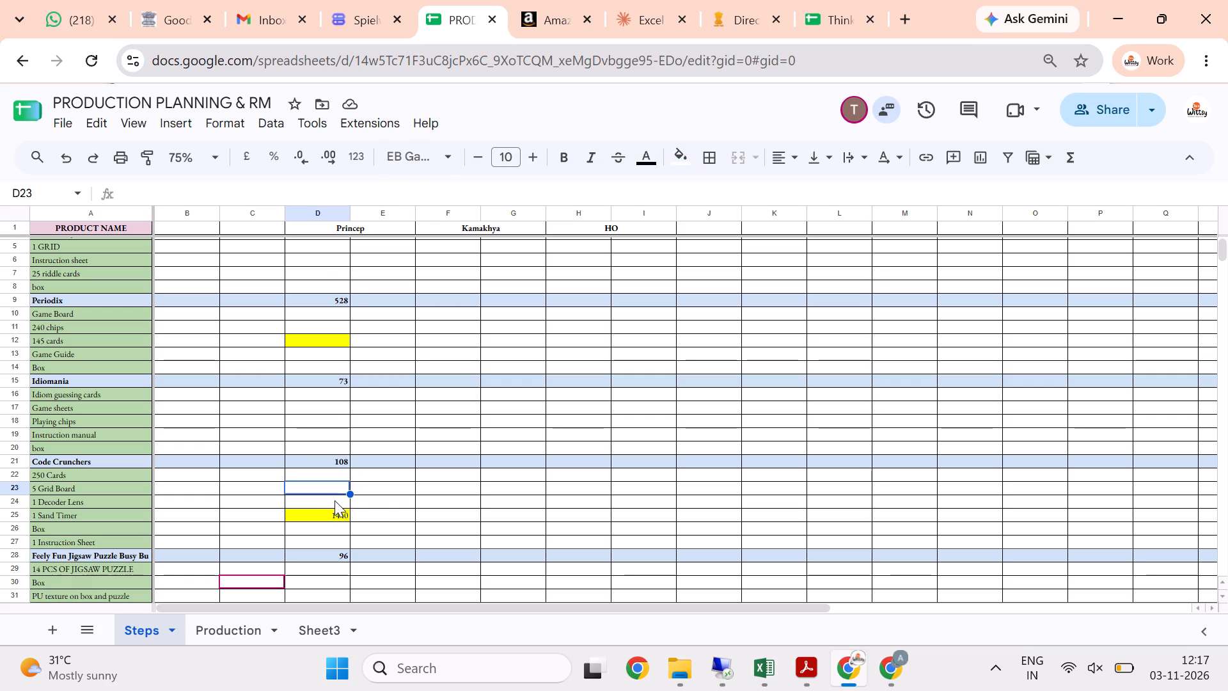
pyautogui.click(336, 502)
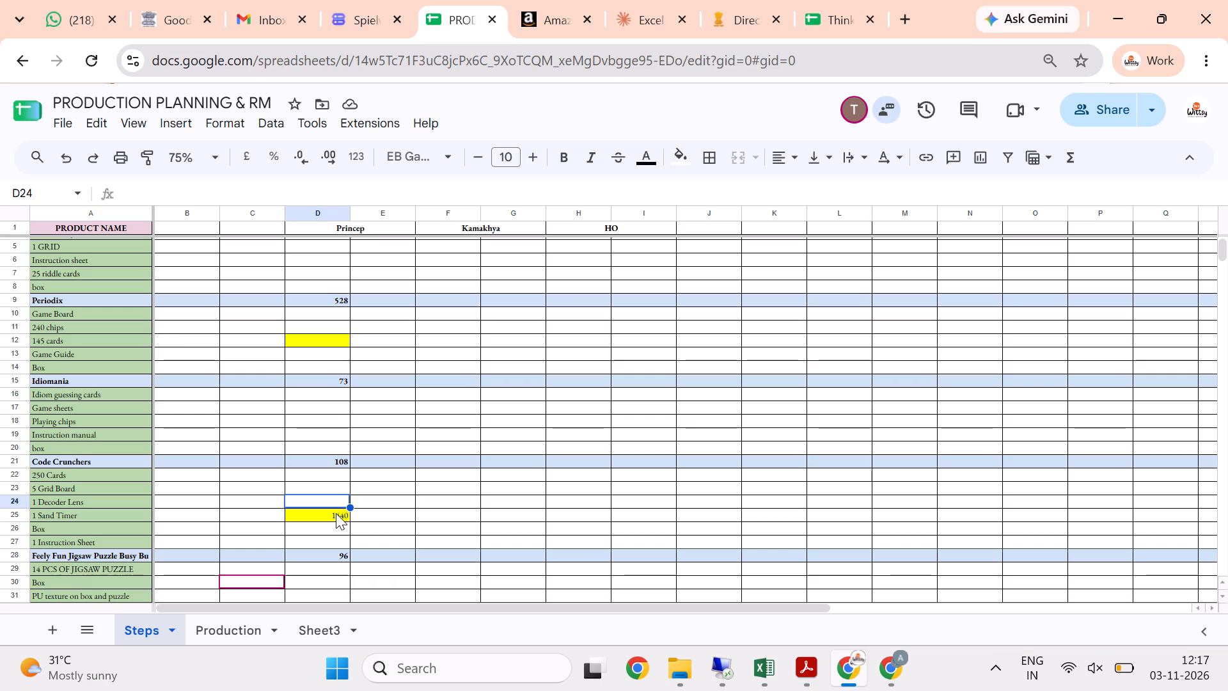
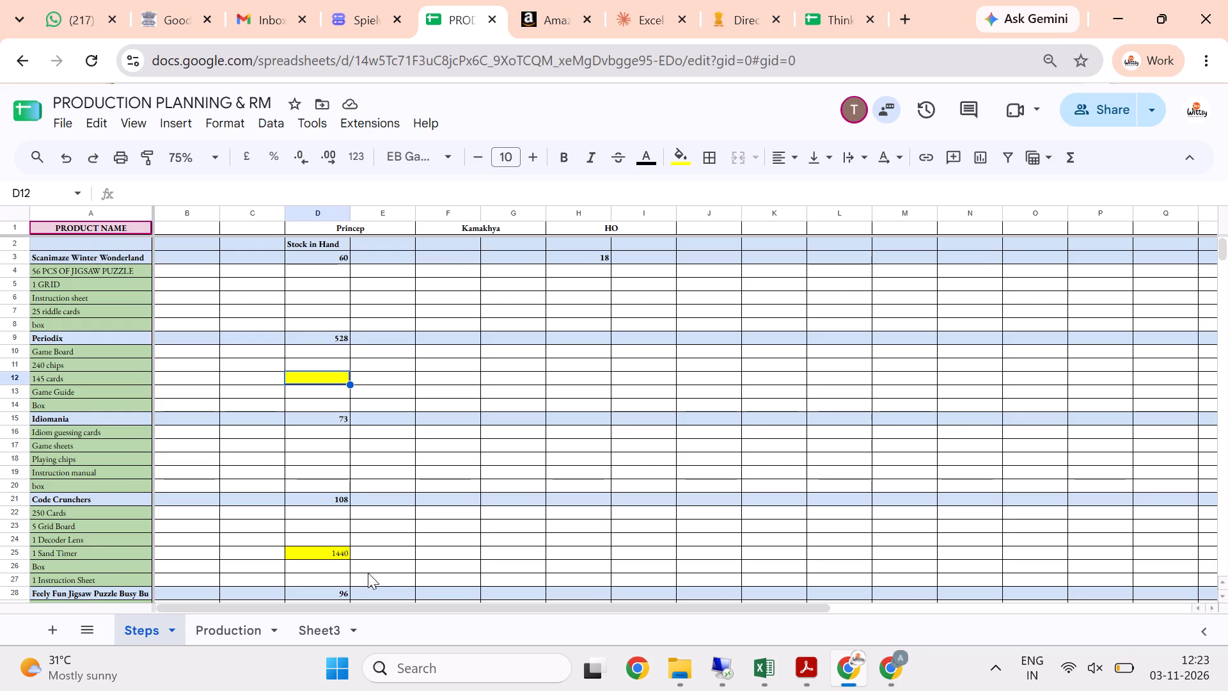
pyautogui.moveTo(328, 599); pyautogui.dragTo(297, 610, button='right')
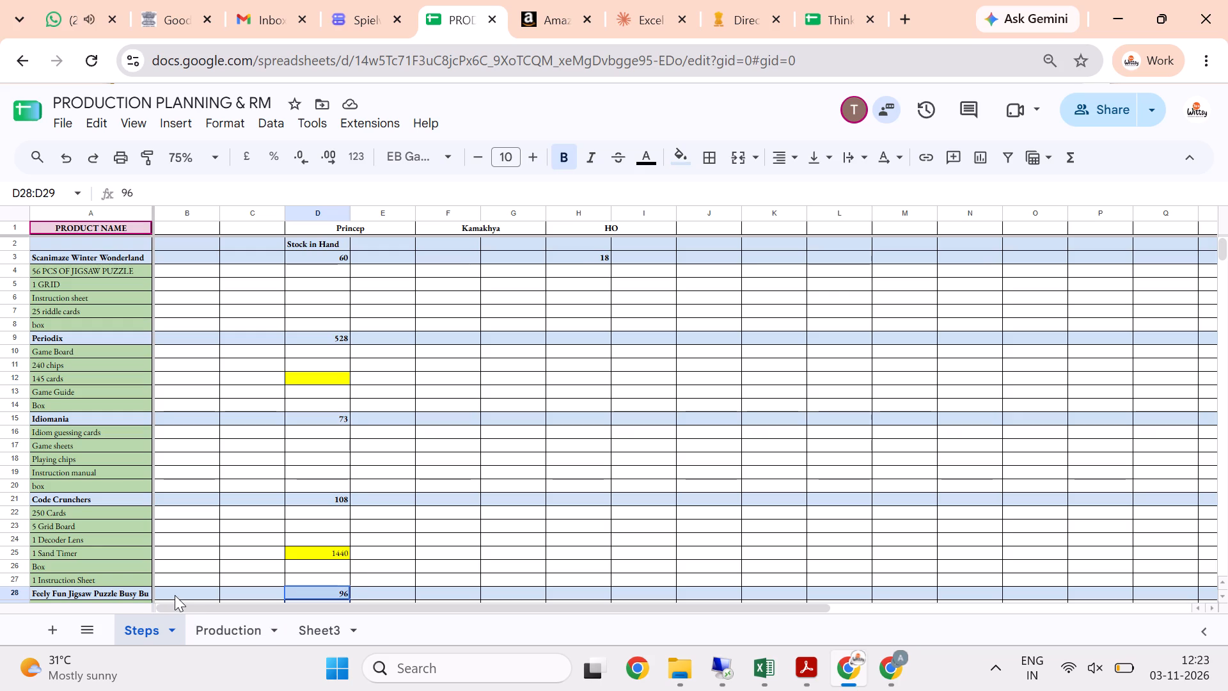